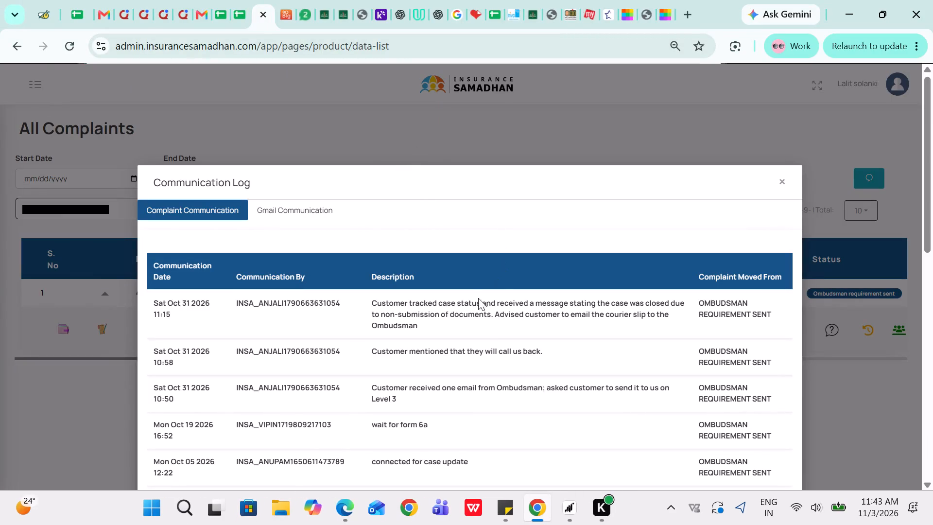
pyautogui.moveTo(507, 327); pyautogui.dragTo(555, 312)
pyautogui.click(612, 319)
pyautogui.click(224, 121)
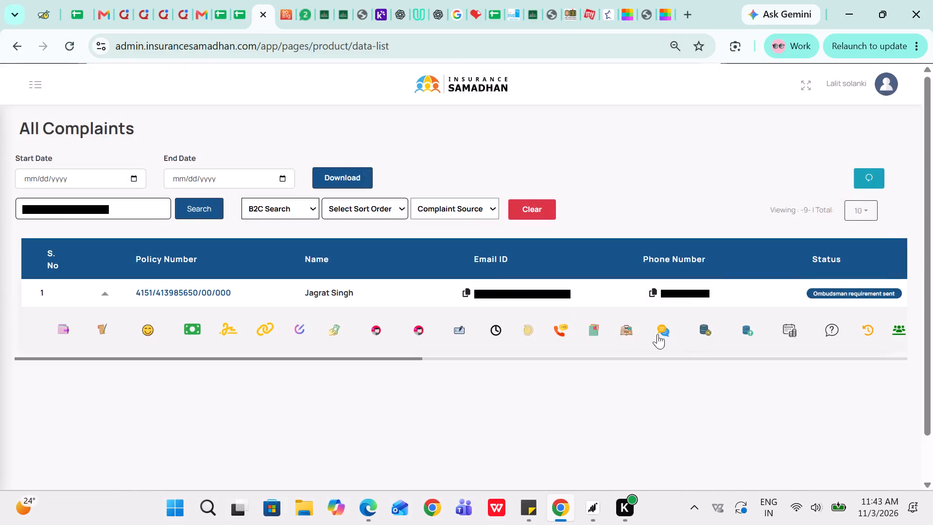
pyautogui.click(99, 0)
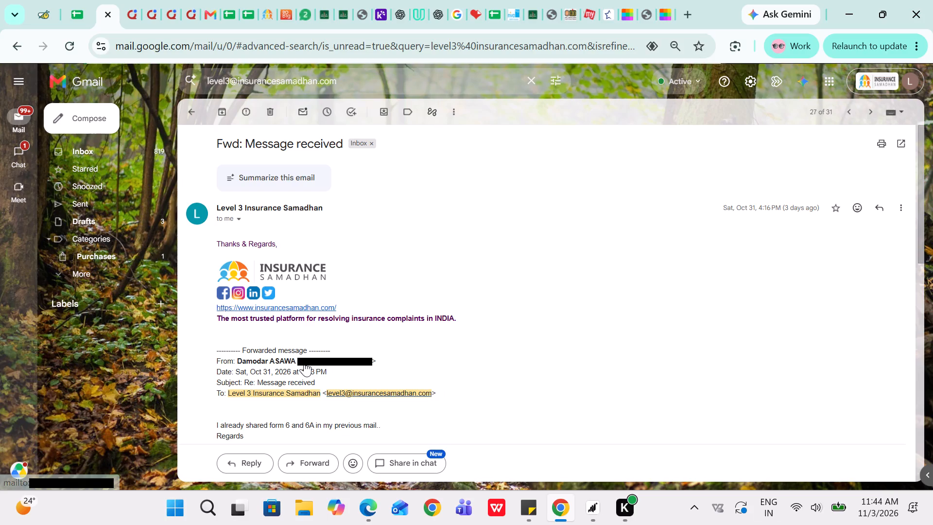
# Copy the original sender's email address from the forwarded message and search All Complaints for it.
pyautogui.moveTo(301, 363); pyautogui.dragTo(369, 362)
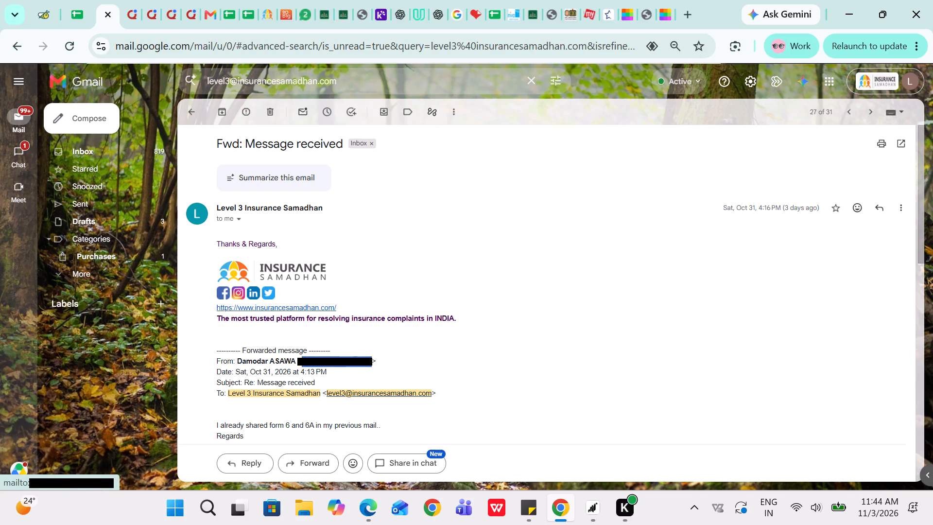
pyautogui.moveTo(369, 362); pyautogui.dragTo(371, 362)
pyautogui.hotkey('ctrl', 'c')
pyautogui.hotkey('ctrl', 'c')
pyautogui.hotkey('ctrl', 'c')
pyautogui.hotkey('ctrl', 'c')
pyautogui.keyDown('ctrl'); pyautogui.click(263, 0); pyautogui.keyUp('ctrl')
pyautogui.click(41, 200)
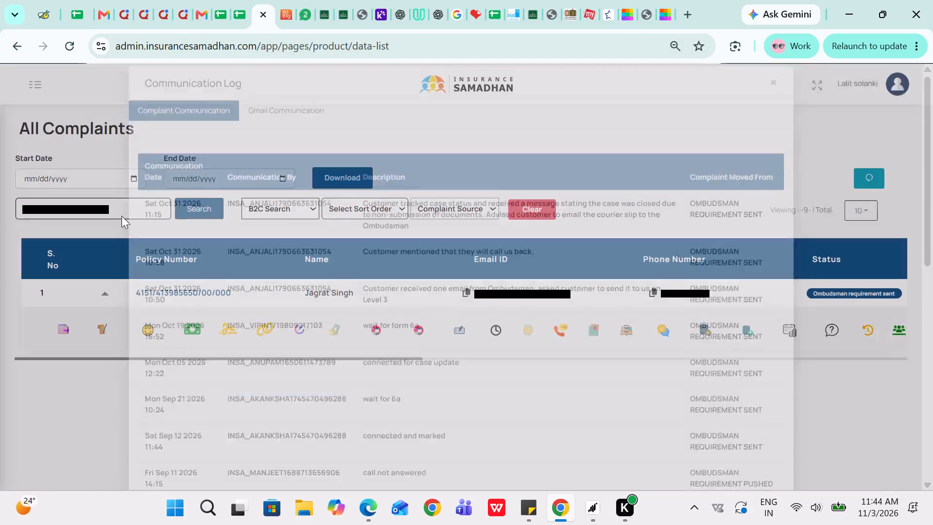
pyautogui.moveTo(127, 210); pyautogui.dragTo(0, 210)
pyautogui.hotkey('ctrl', 'v')
pyautogui.click(179, 203)
pyautogui.click(573, 447)
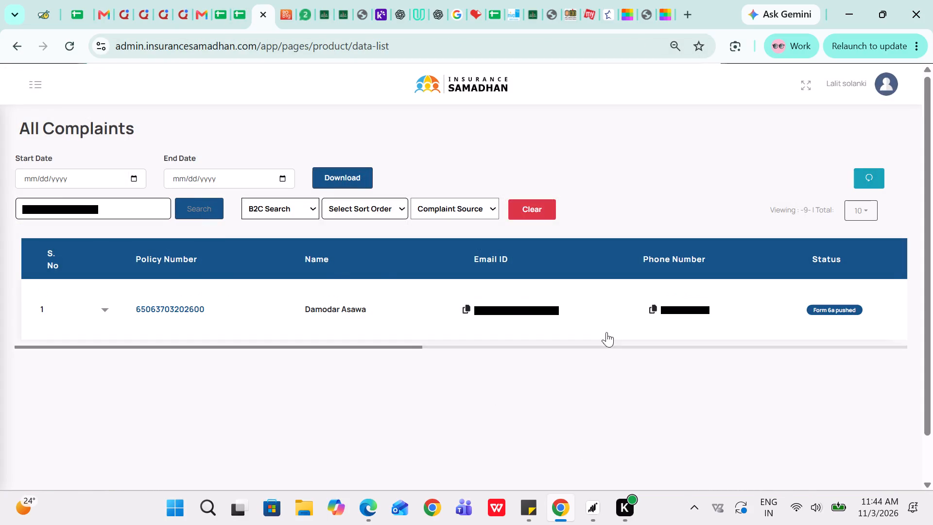
# Expand the found complaint and open its communication log.
pyautogui.click(621, 297)
pyautogui.click(665, 363)
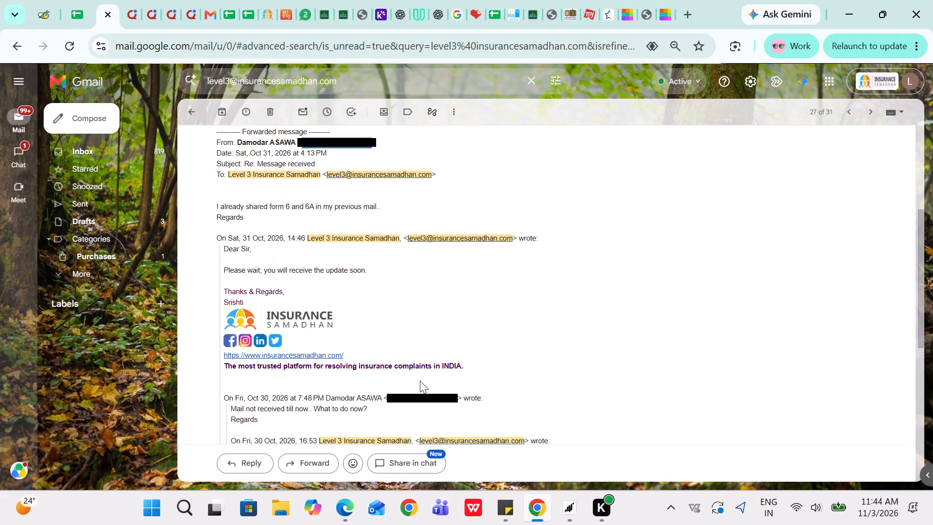
pyautogui.scroll(-12, 420, 381)
pyautogui.scroll(5, 420, 381)
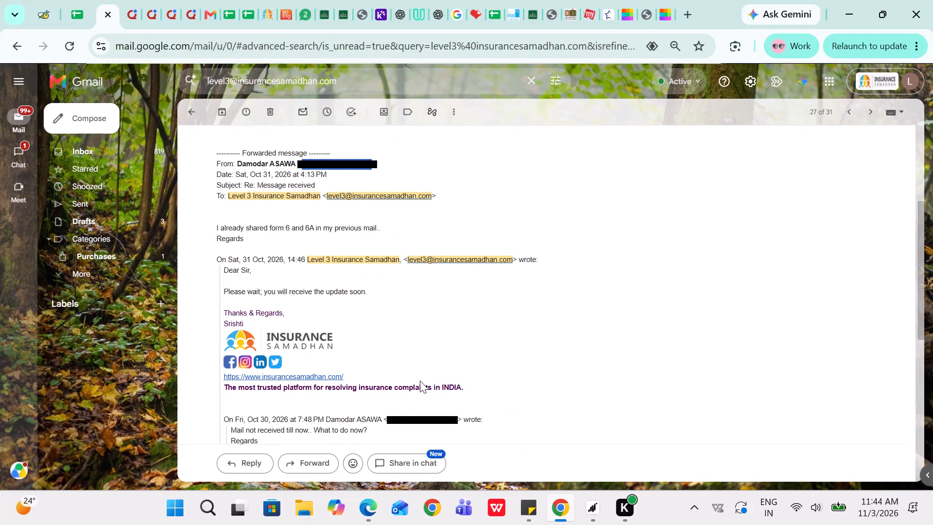
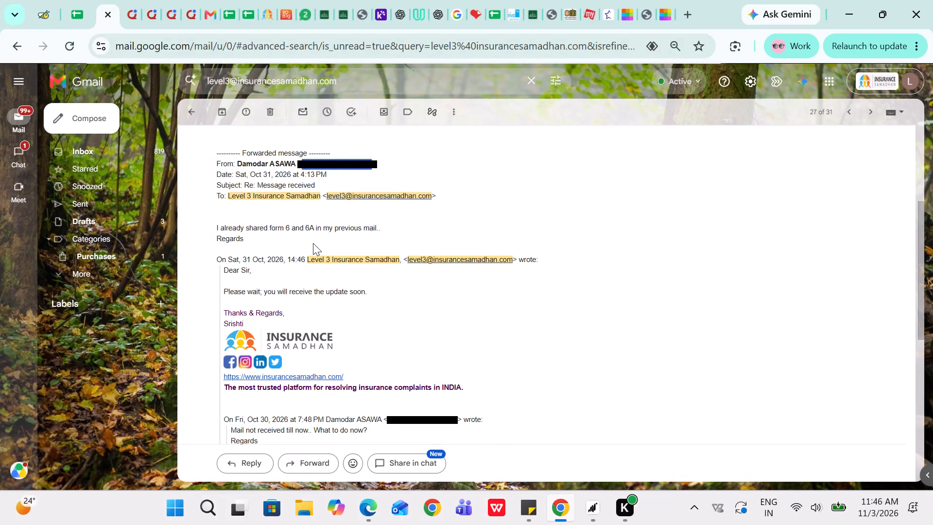
# Read the rest of the quoted correspondence in the forwarded email, including the earlier replies about Form 6A.
pyautogui.scroll(-3, 373, 249)
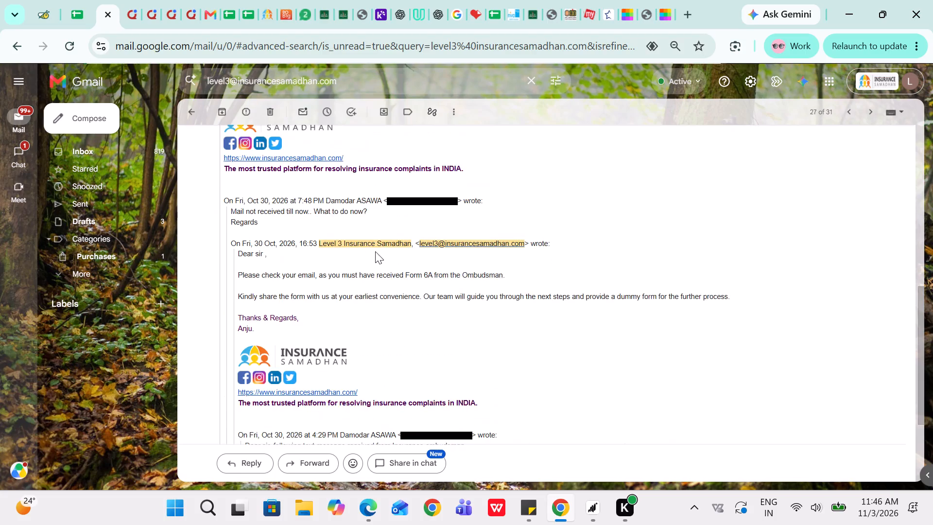
pyautogui.scroll(-6, 375, 251)
pyautogui.scroll(1, 375, 251)
pyautogui.scroll(-5, 375, 251)
pyautogui.scroll(7, 375, 251)
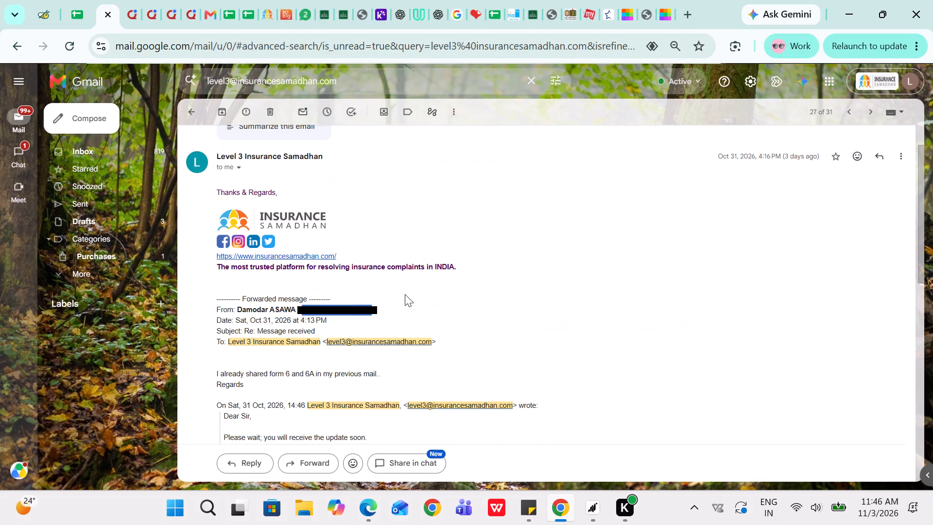
# Switch back to the admin portal's All Complaints page and close the complaint's communication log.
pyautogui.click(270, 0)
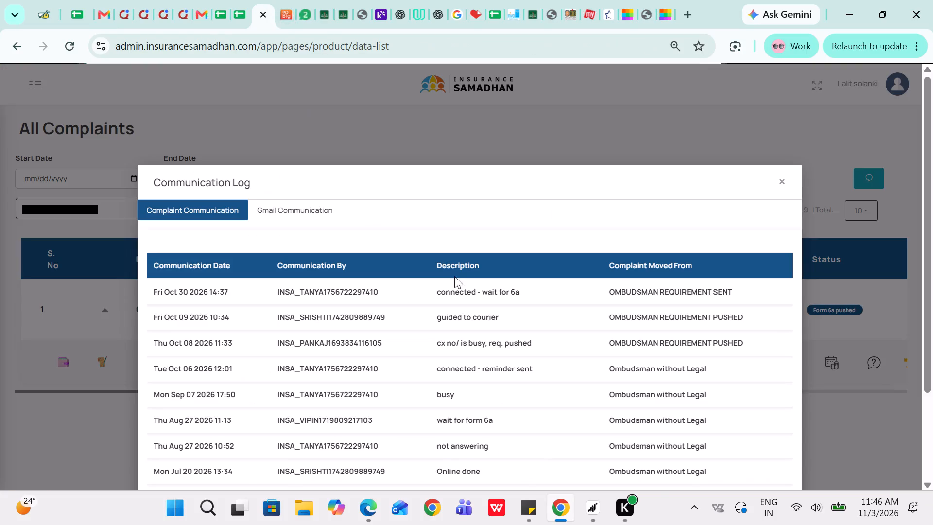
pyautogui.click(455, 114)
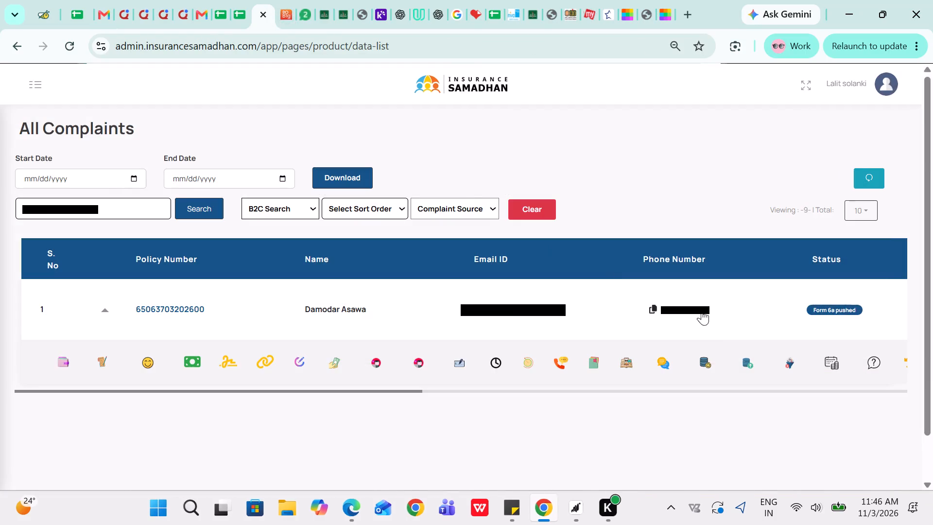
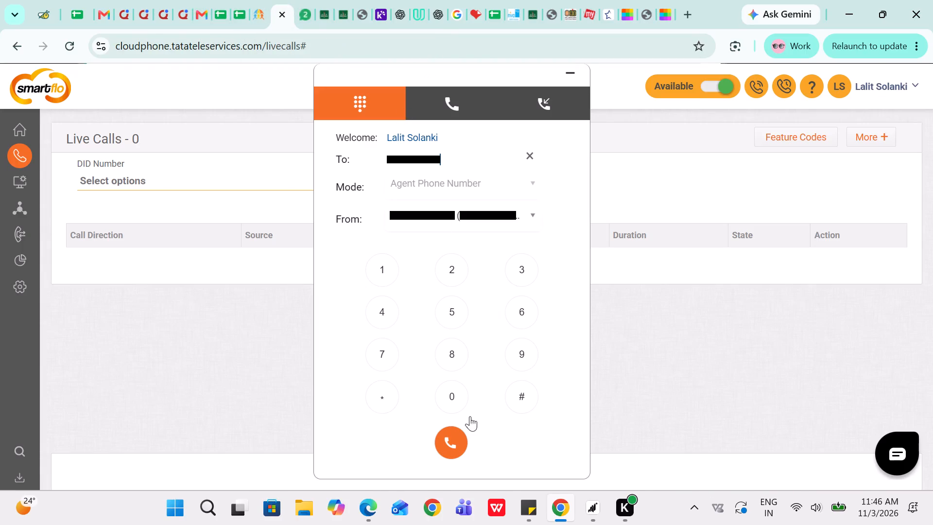
# Place a call to the number already entered in the Smartflo dialer.
pyautogui.click(458, 443)
pyautogui.click(691, 376)
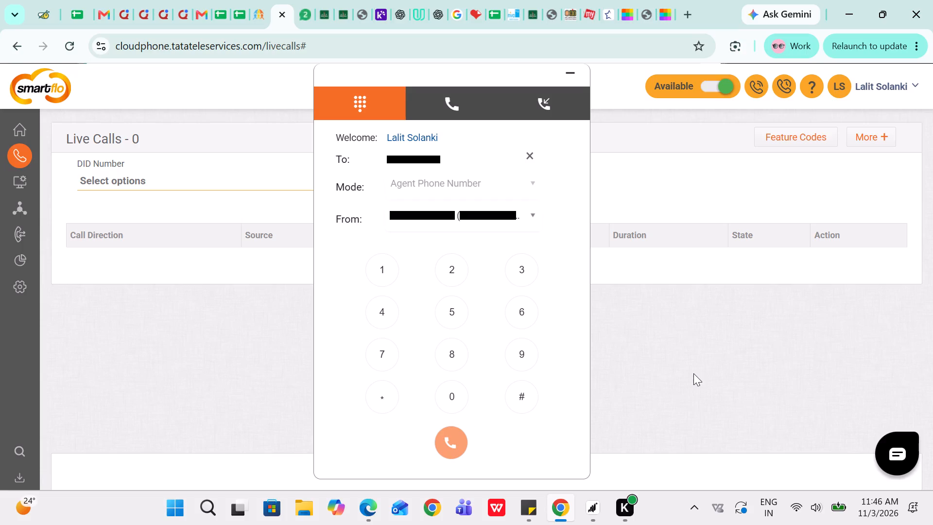
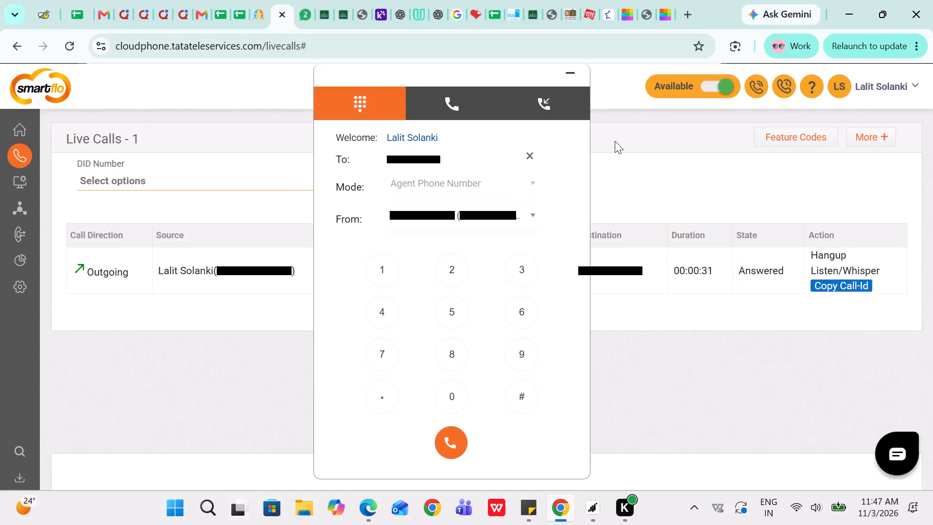
# Switch from Smartflo back to the admin portal's All Complaints page showing the complaint being called about.
pyautogui.click(258, 0)
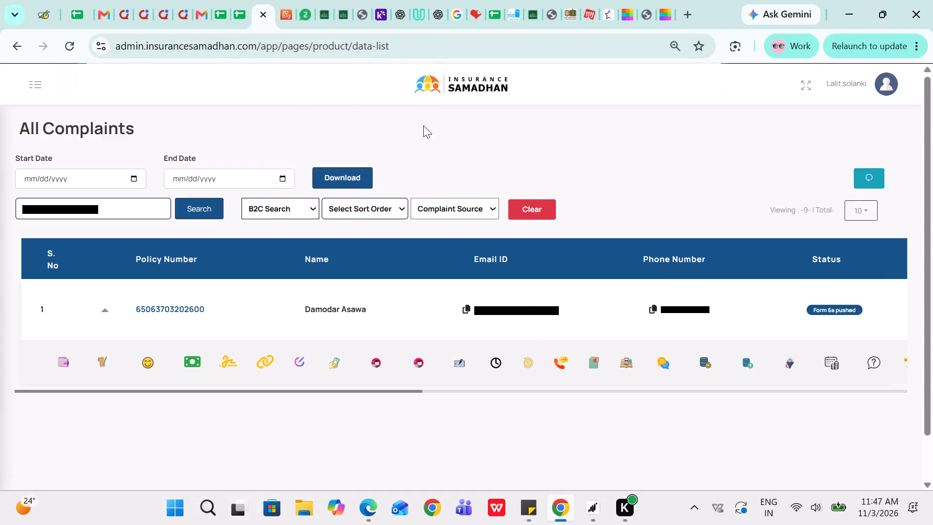
pyautogui.click(574, 436)
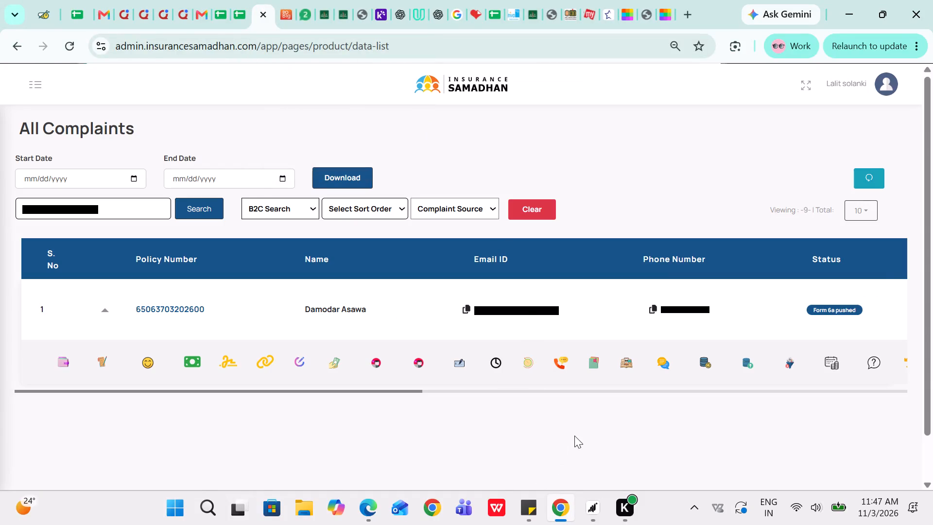
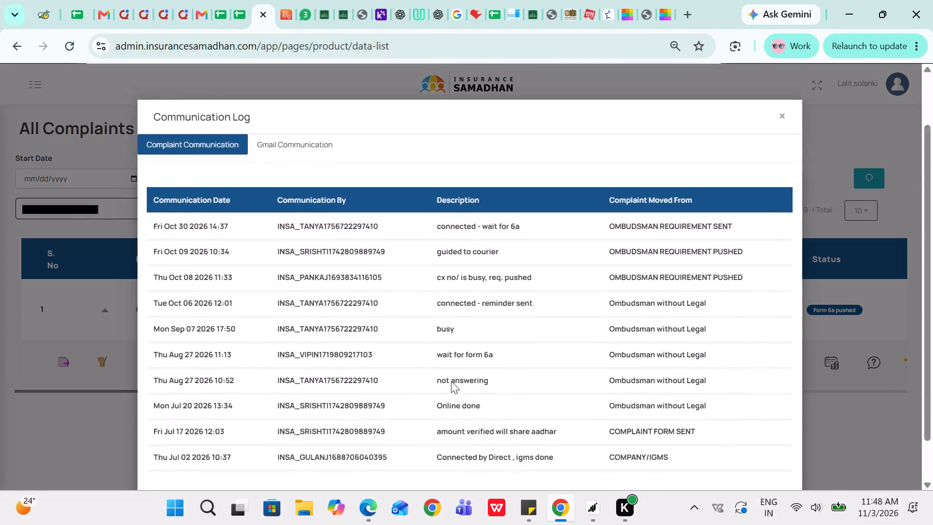
# Open a new comment for the complaint's communication log, ready for entering the communication description.
pyautogui.scroll(-5, 451, 381)
pyautogui.click(536, 459)
pyautogui.click(526, 344)
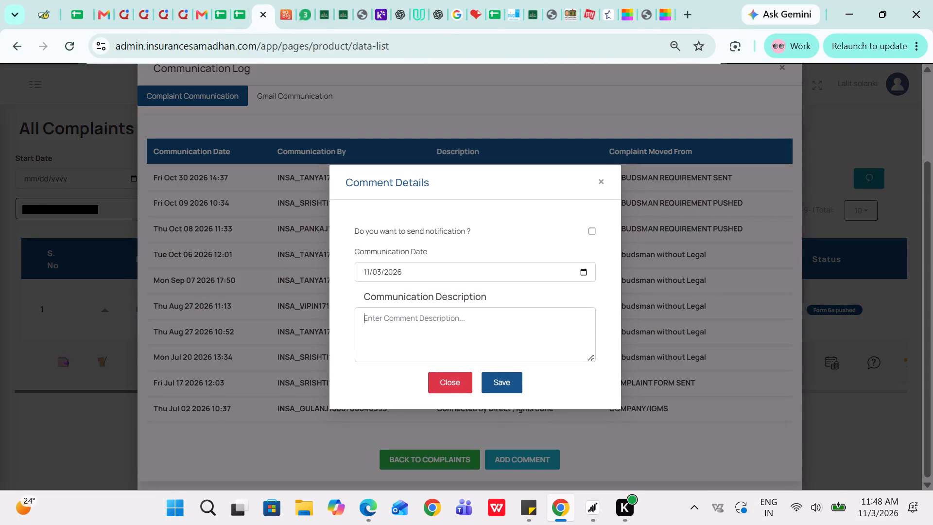
# Enter "6a info shared." as the communication description and save the comment to the complaint's log.
pyautogui.click(526, 344)
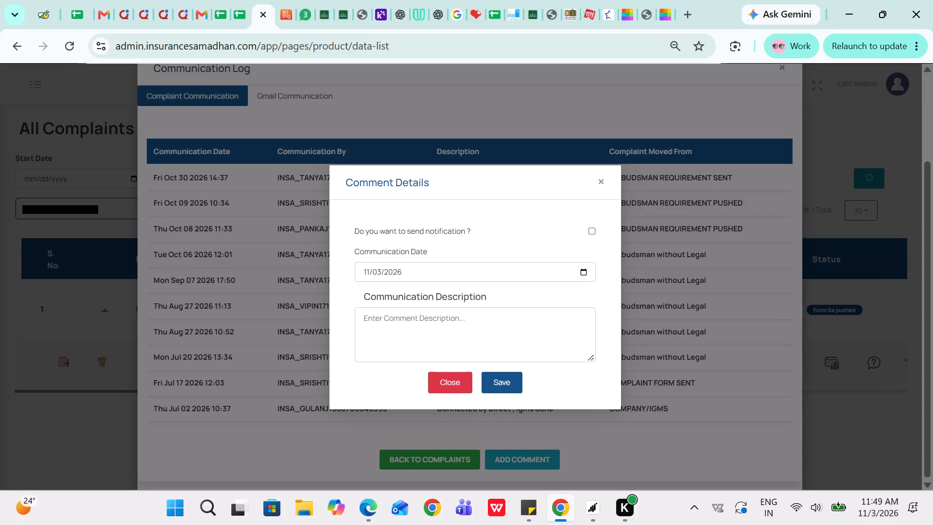
pyautogui.click(535, 317)
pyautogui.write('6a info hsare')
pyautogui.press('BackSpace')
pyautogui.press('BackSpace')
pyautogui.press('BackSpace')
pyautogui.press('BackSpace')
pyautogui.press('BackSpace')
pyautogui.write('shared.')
pyautogui.click(520, 380)
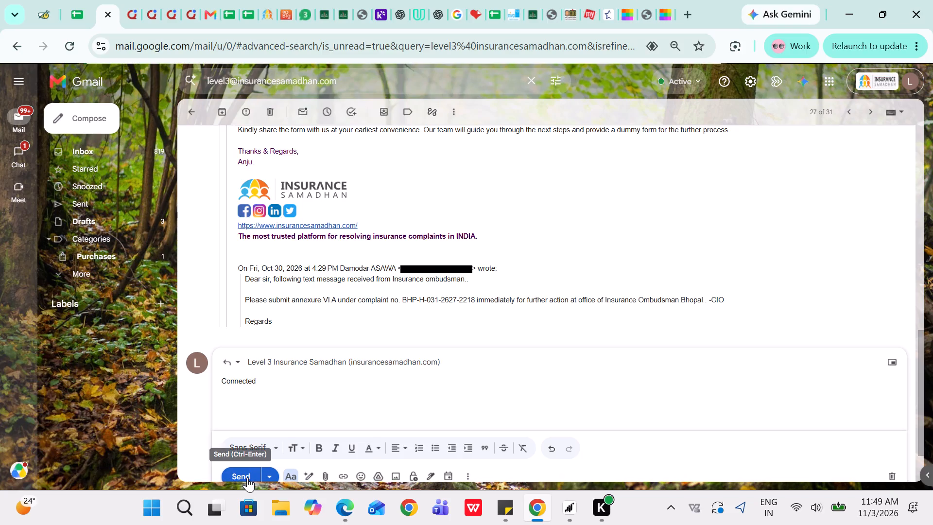
pyautogui.click(247, 477)
pyautogui.click(187, 111)
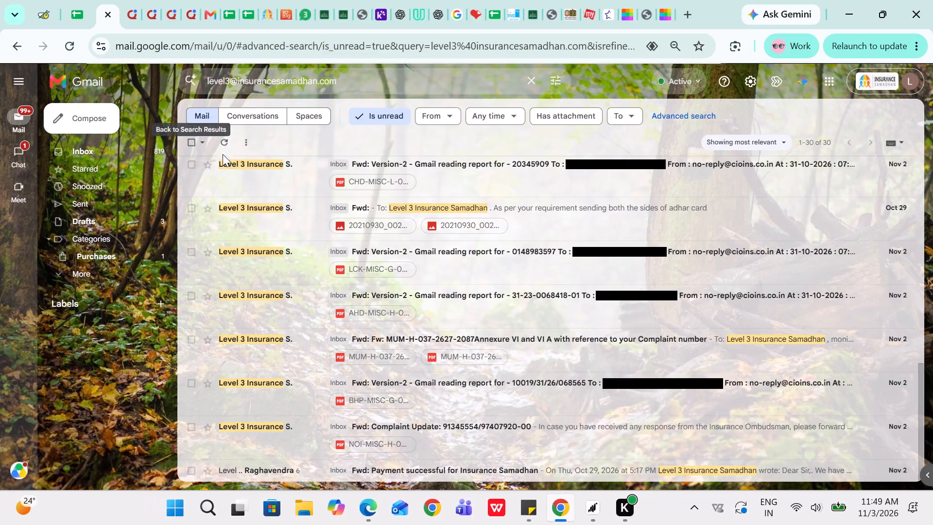
# Switch back to the admin portal, close the communication log and reopen it from the complaint's row to check its entries.
pyautogui.click(264, 0)
pyautogui.scroll(10, 457, 370)
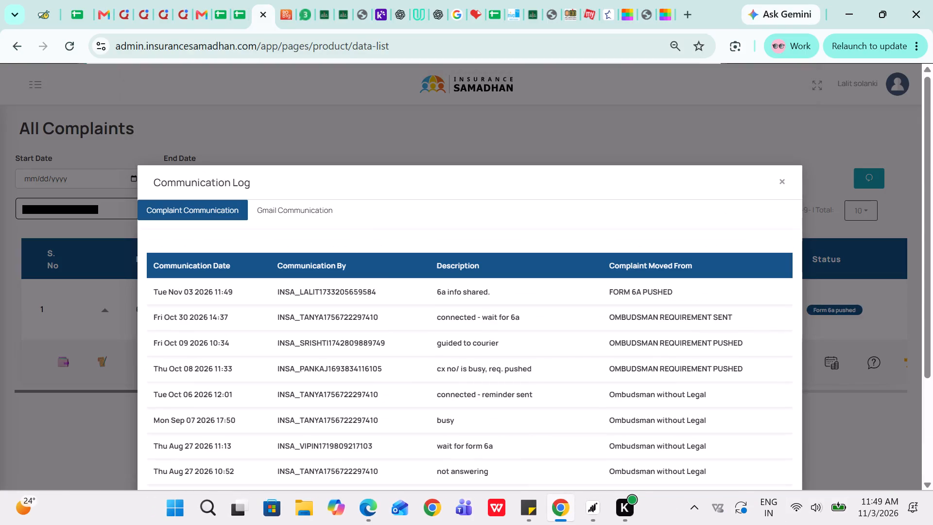
pyautogui.scroll(2, 454, 363)
pyautogui.click(362, 108)
pyautogui.click(96, 309)
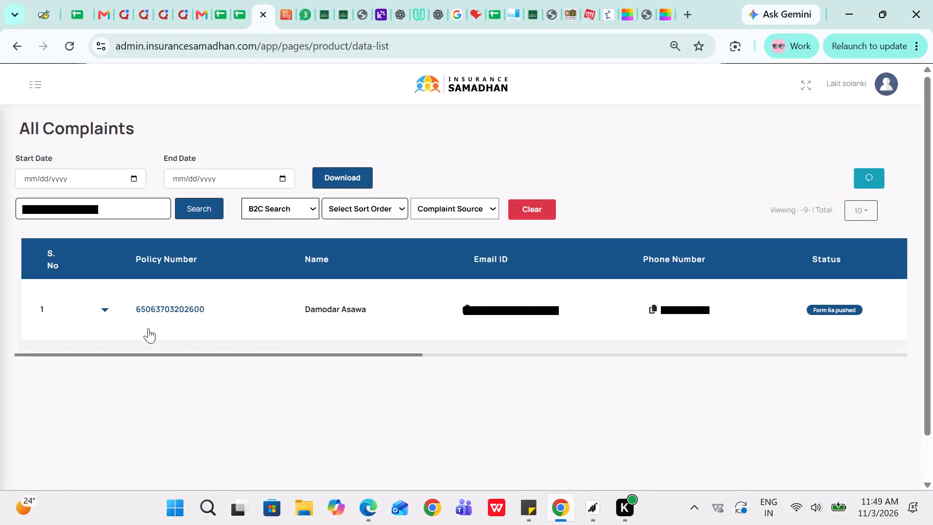
pyautogui.click(640, 312)
pyautogui.click(664, 365)
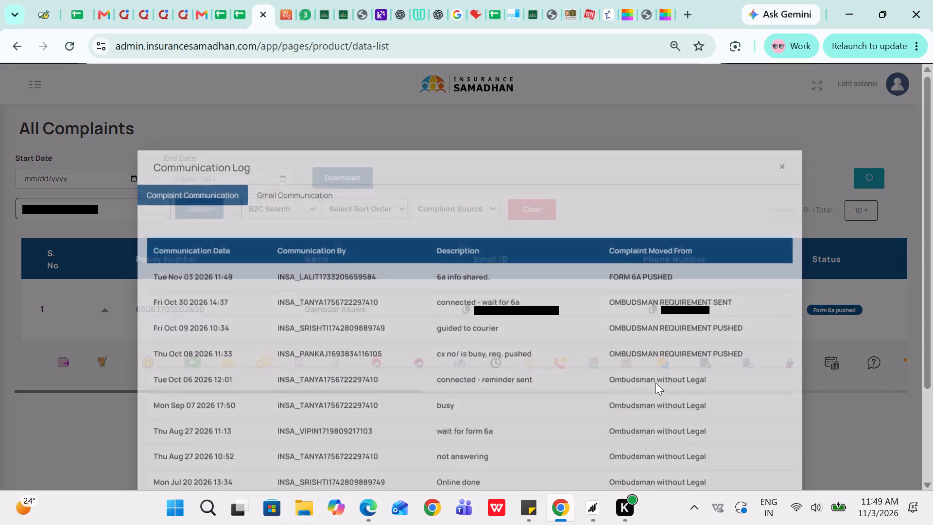
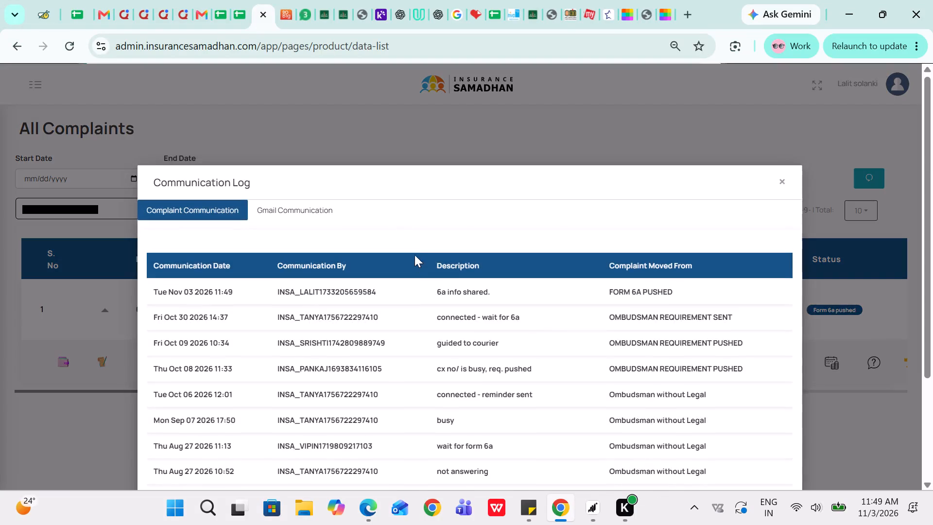
# Dismiss the complaint's communication log and switch to the Missed call Ombudsman 2026 spreadsheet.
pyautogui.click(339, 107)
pyautogui.click(243, 0)
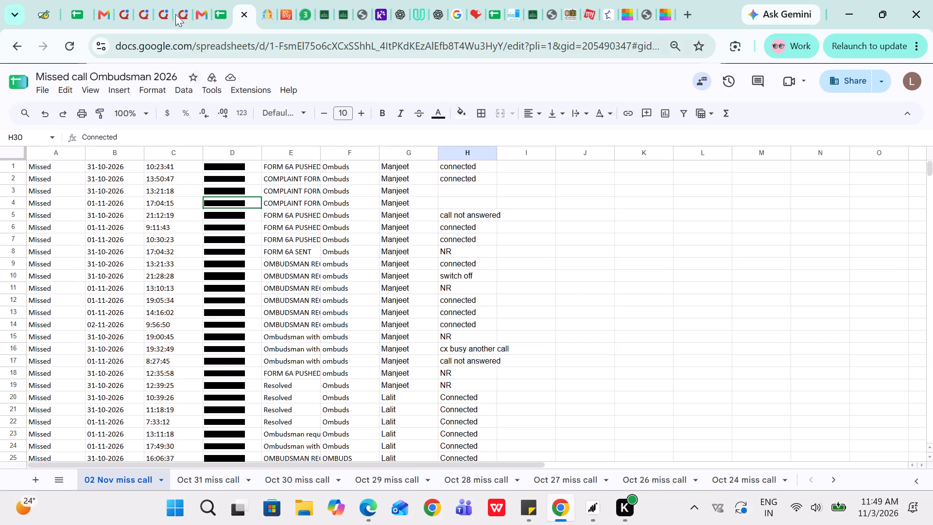
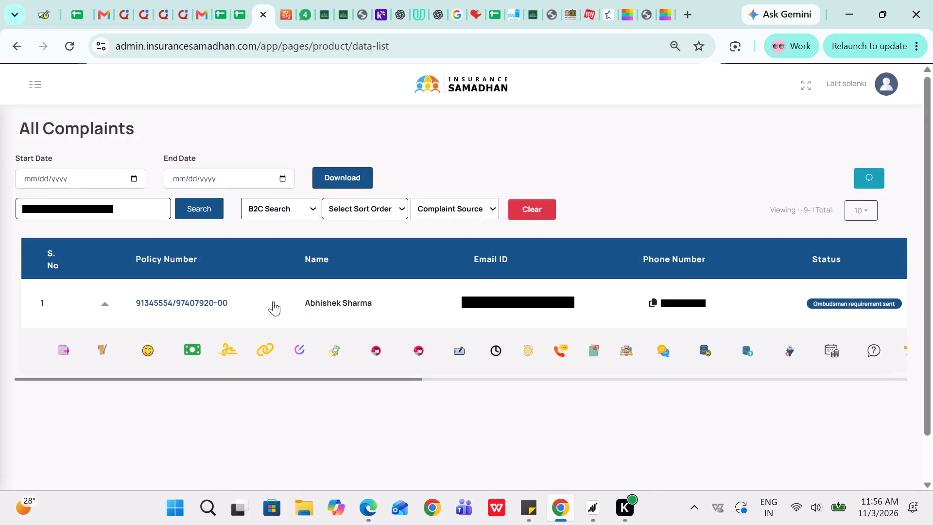
pyautogui.click(106, 301)
pyautogui.click(647, 310)
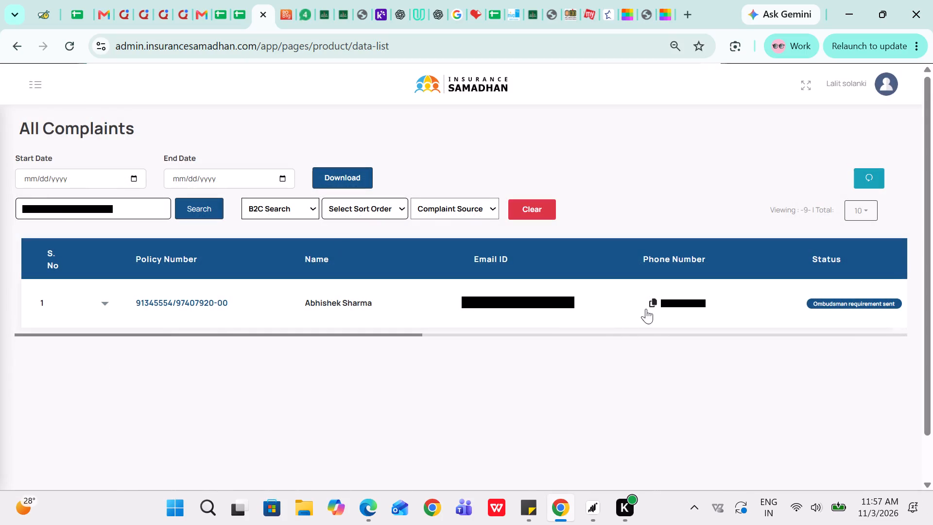
pyautogui.click(663, 349)
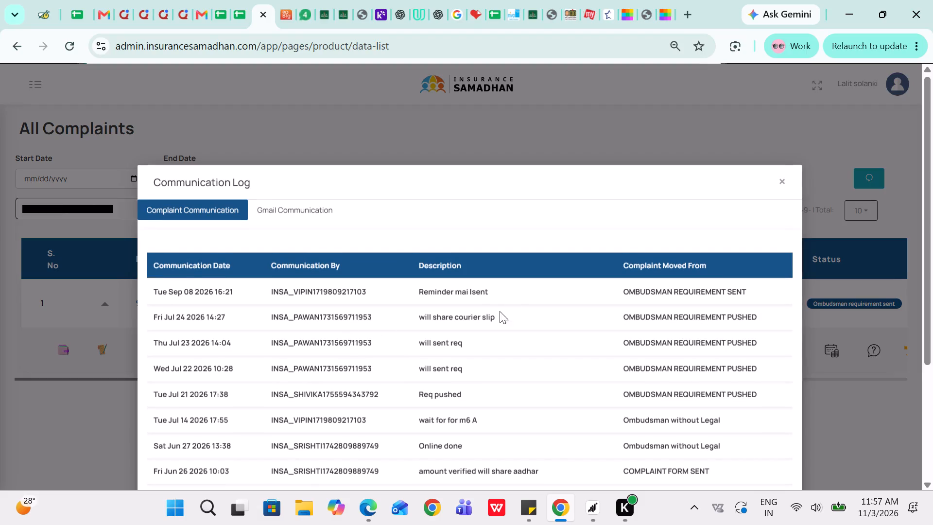
pyautogui.moveTo(511, 282); pyautogui.dragTo(350, 290)
pyautogui.click(505, 299)
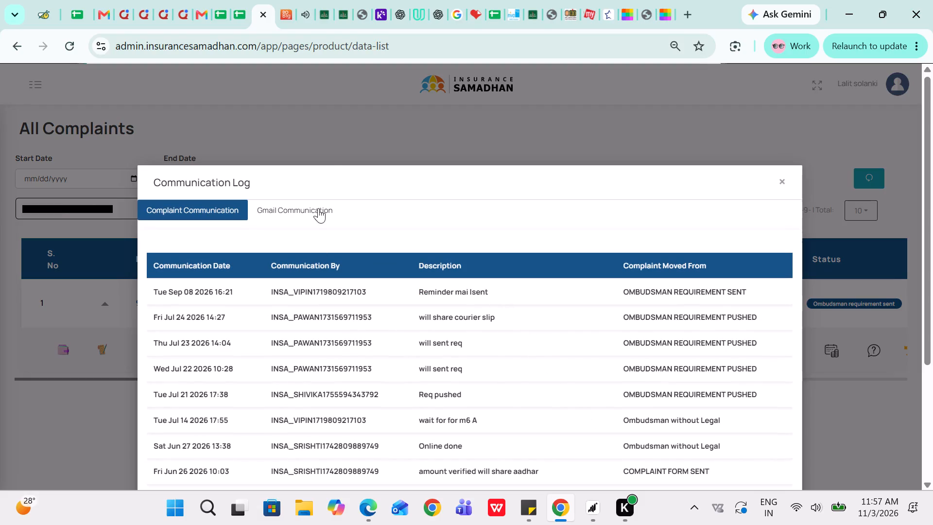
pyautogui.click(342, 108)
pyautogui.click(620, 305)
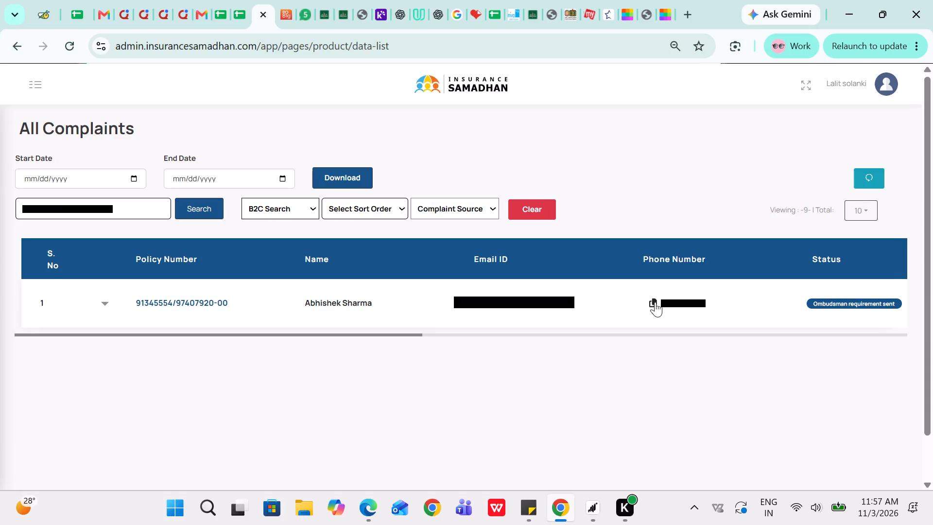
# Copy the complainant's phone number and review the communication log of the complaint with status Ombudsman requirement sent.
pyautogui.click(655, 302)
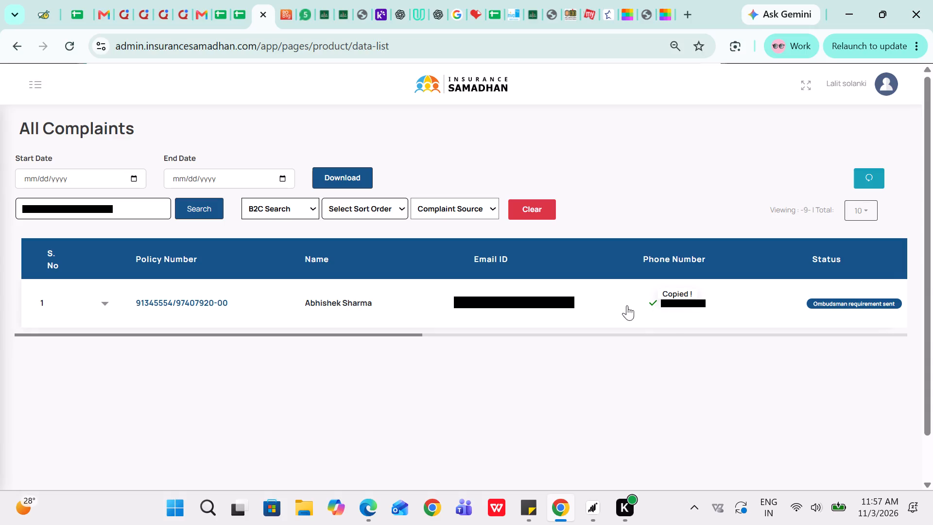
pyautogui.click(625, 310)
pyautogui.click(665, 354)
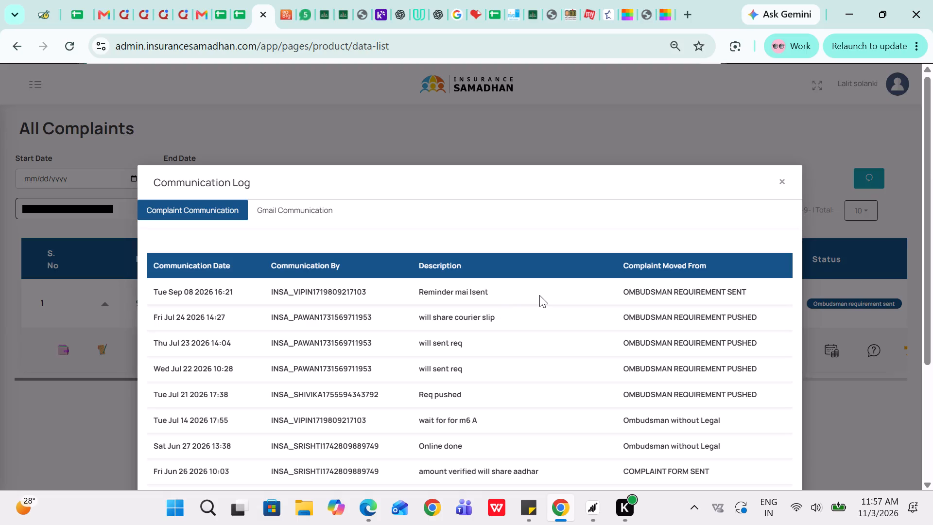
pyautogui.click(370, 125)
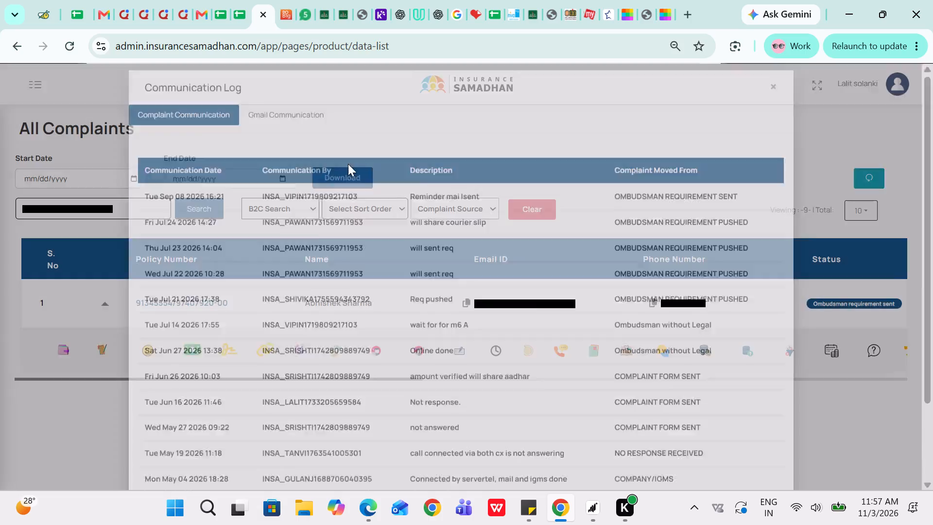
pyautogui.click(105, 302)
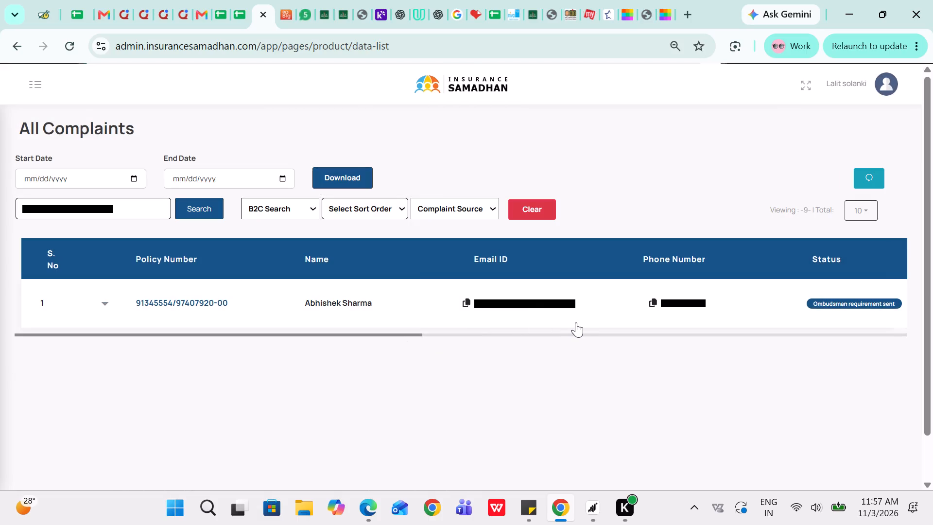
# Copy the complainant's phone number from the complaint list.
pyautogui.click(651, 304)
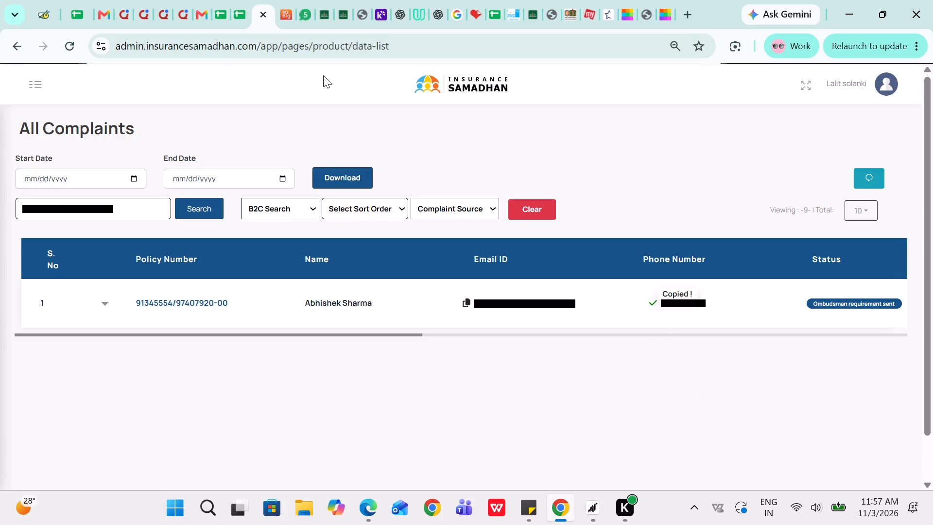
pyautogui.click(190, 298)
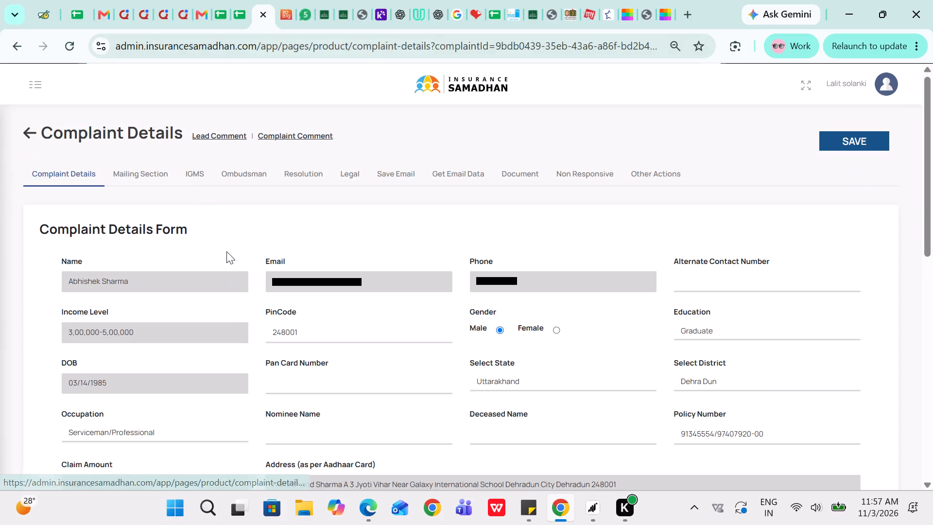
pyautogui.click(241, 180)
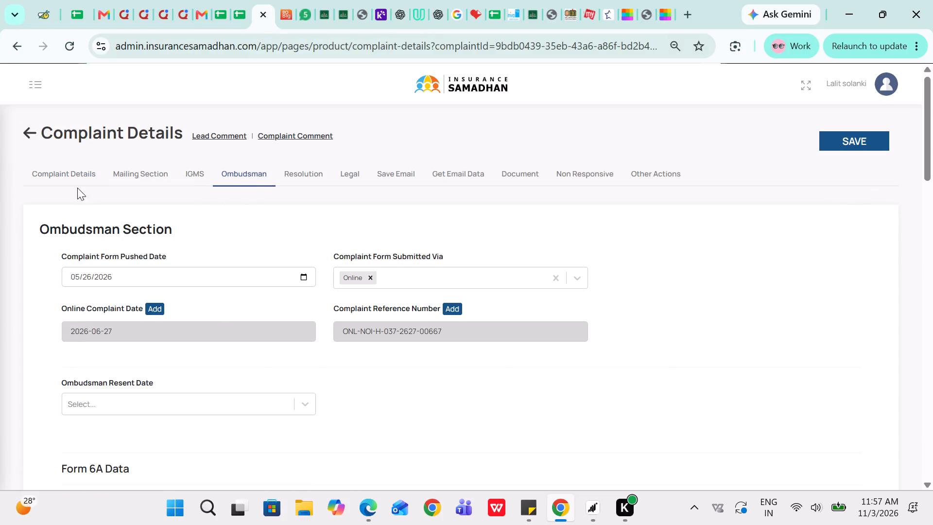
pyautogui.click(77, 173)
# Switch to the Smartflo dialer, replace the destination number with the copied phone number and place the call.
pyautogui.click(285, 0)
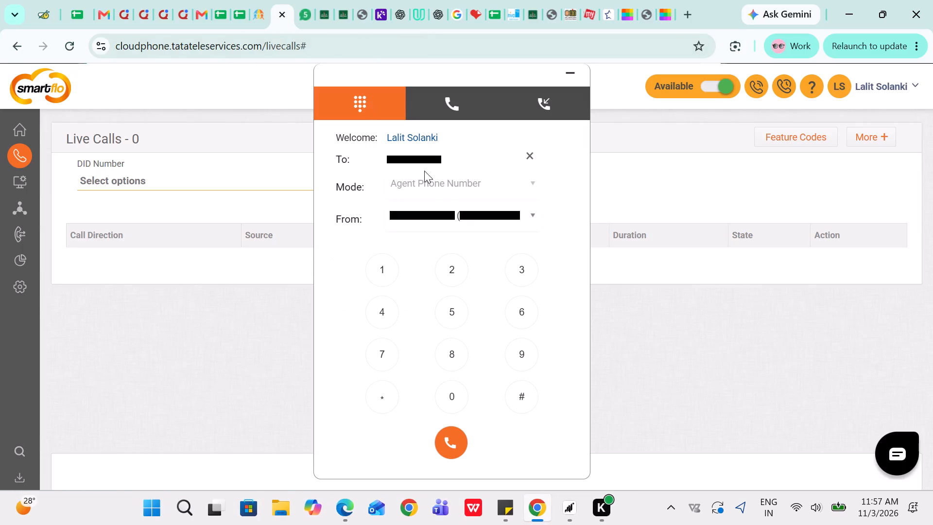
pyautogui.doubleClick(417, 165)
pyautogui.hotkey('ctrl', 'v')
pyautogui.click(454, 443)
pyautogui.click(855, 344)
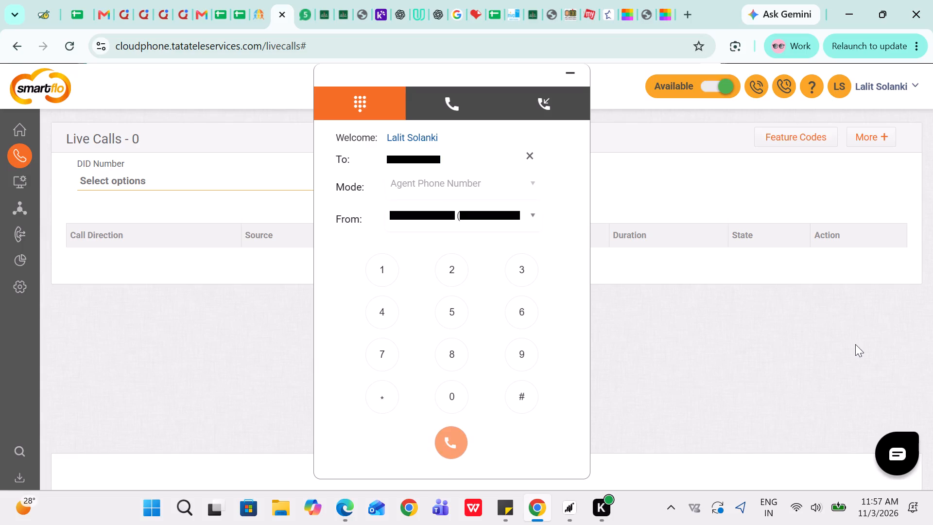
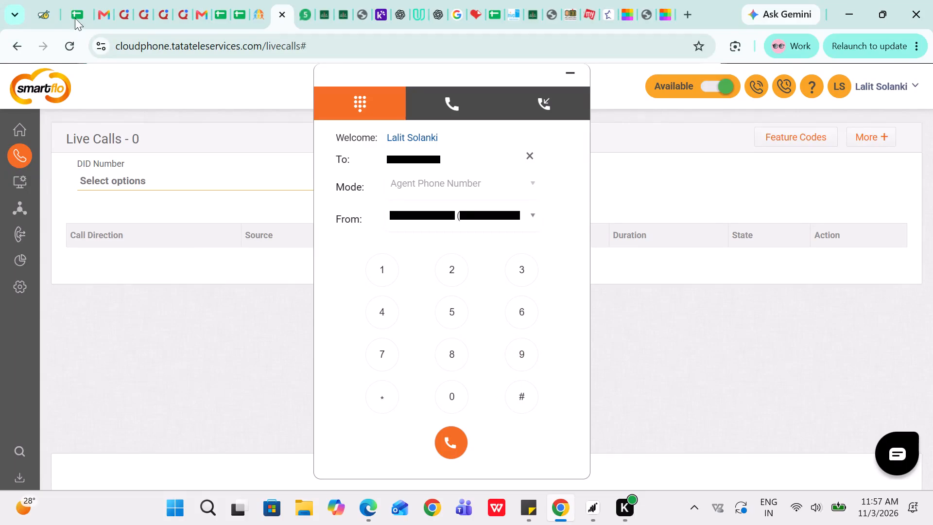
# Switch to the Honeygain dashboard, view the locked honey pot reward details and return to the overview.
pyautogui.click(54, 0)
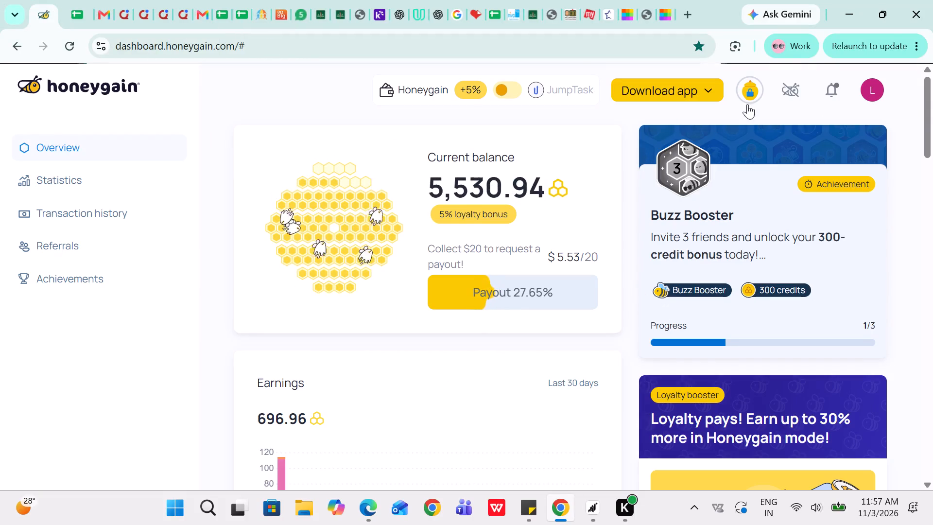
pyautogui.click(746, 89)
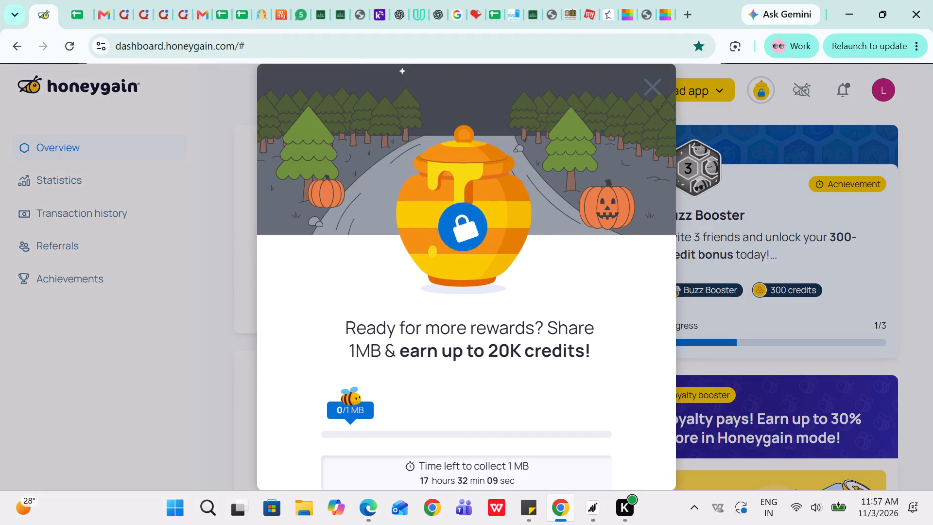
pyautogui.scroll(-6, 511, 321)
pyautogui.click(161, 391)
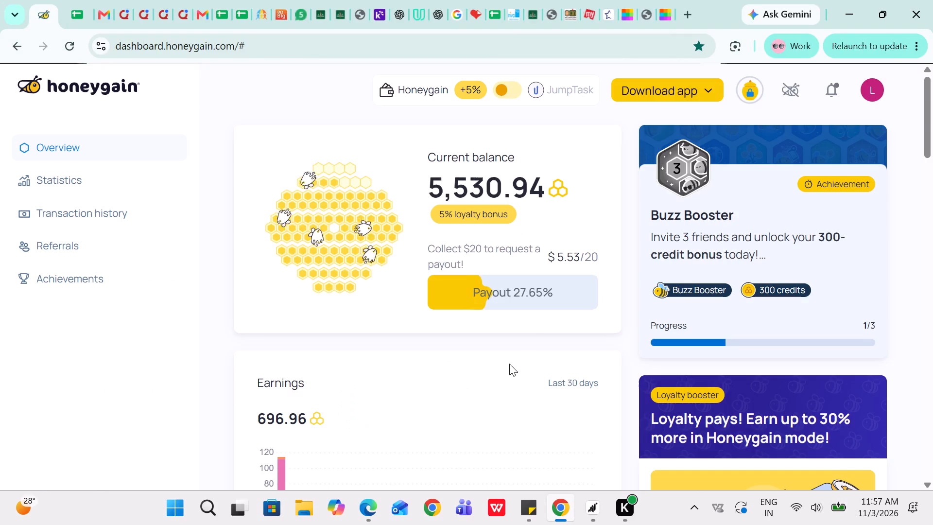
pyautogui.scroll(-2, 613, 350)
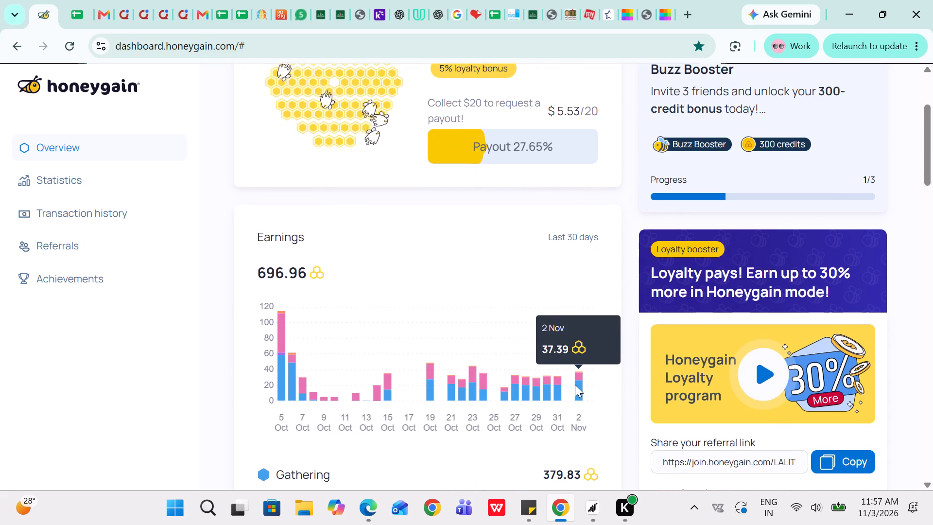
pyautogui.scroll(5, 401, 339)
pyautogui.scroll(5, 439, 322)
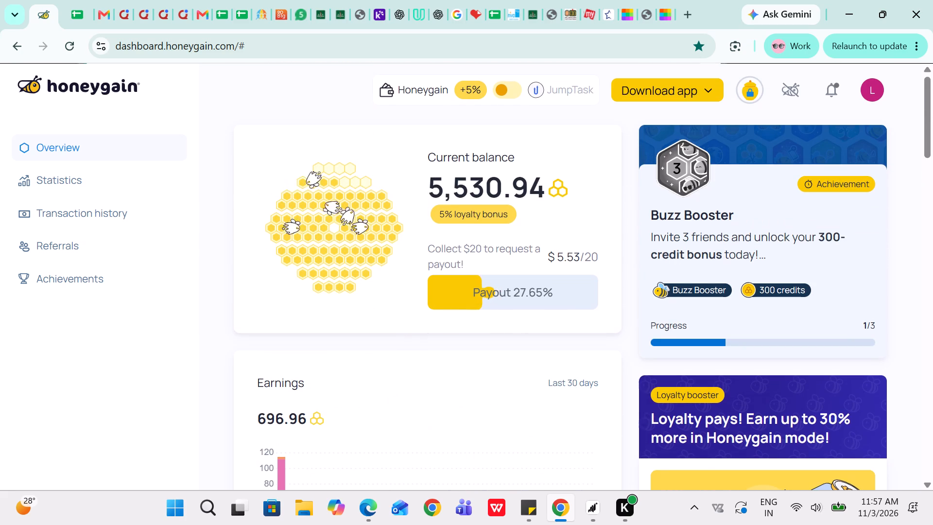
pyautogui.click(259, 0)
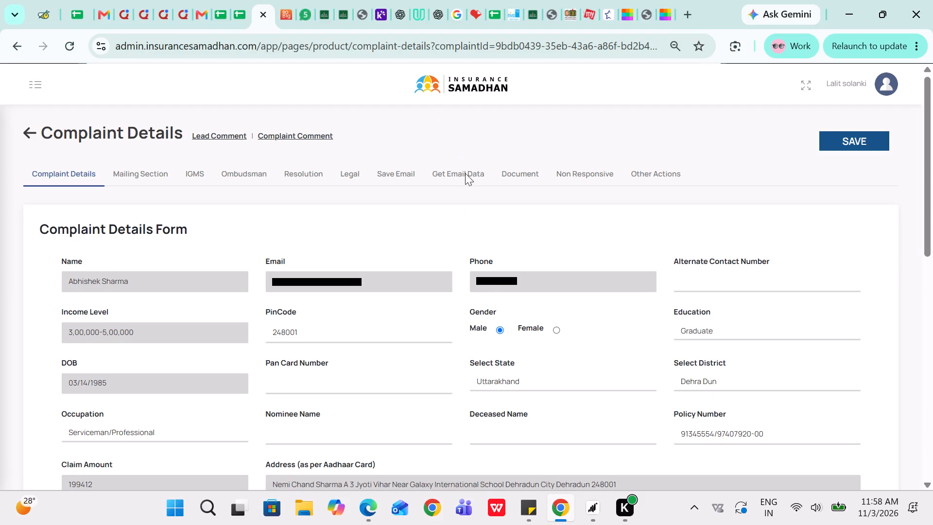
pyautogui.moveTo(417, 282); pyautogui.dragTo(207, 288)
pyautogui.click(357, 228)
# Switch to Smartflo and check the summary of live, attempted and missed calls.
pyautogui.click(281, 0)
pyautogui.click(876, 133)
pyautogui.click(876, 133)
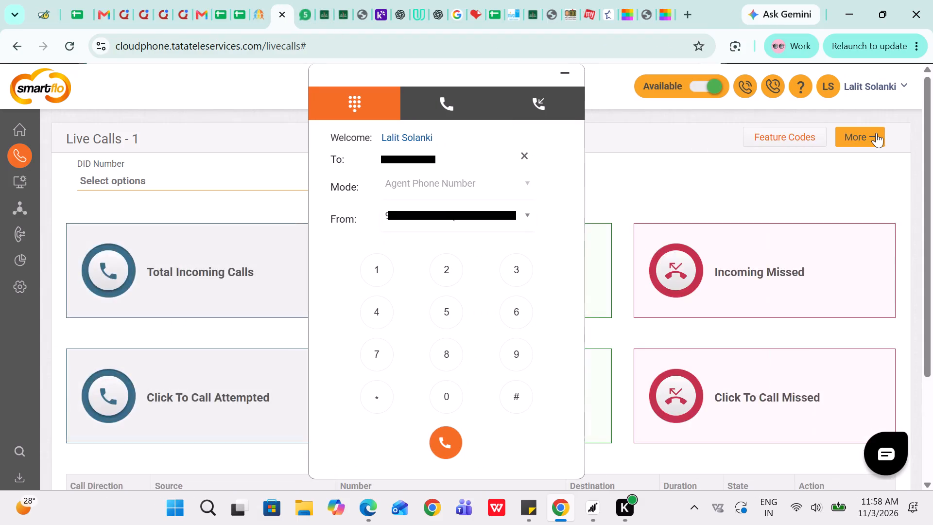
pyautogui.click(876, 133)
pyautogui.click(879, 140)
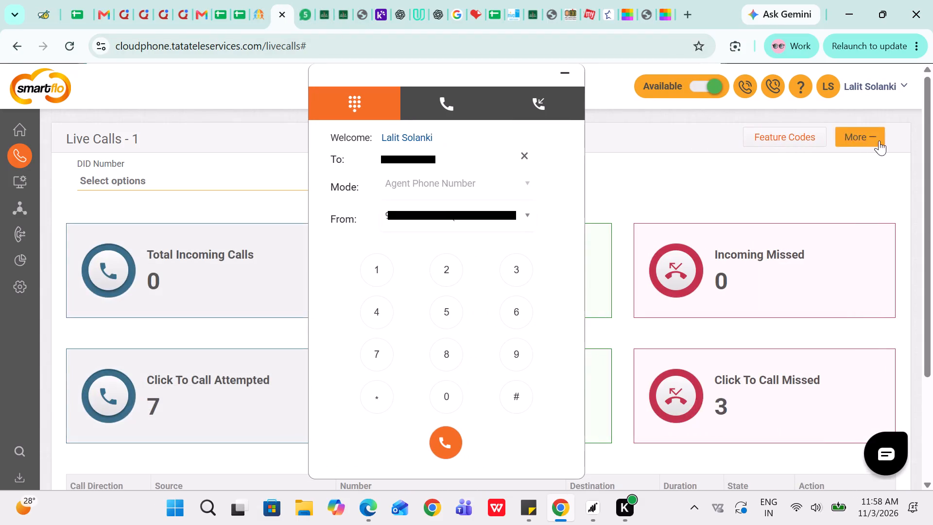
# Examine the complaint's Ombudsman section in the admin portal, including the complaint number, requirement dates and courier details.
pyautogui.click(262, 0)
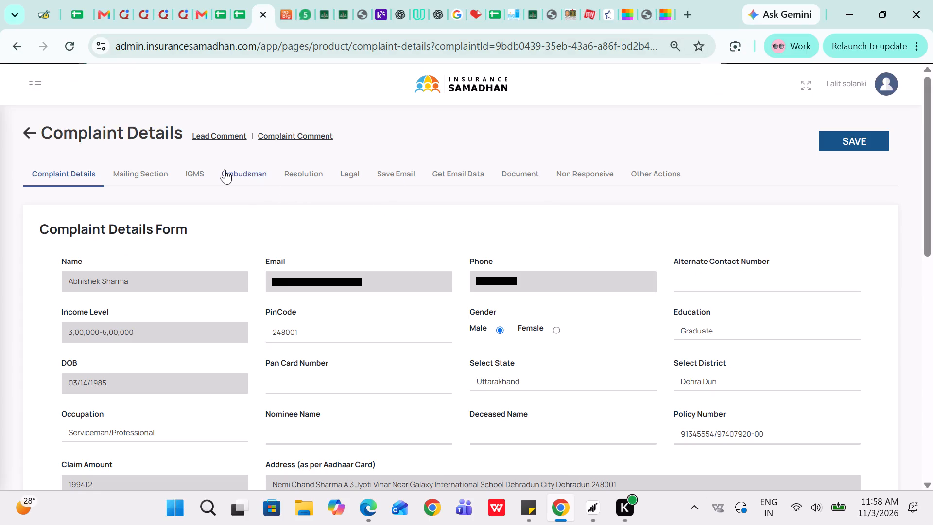
pyautogui.click(225, 169)
pyautogui.scroll(-7, 431, 222)
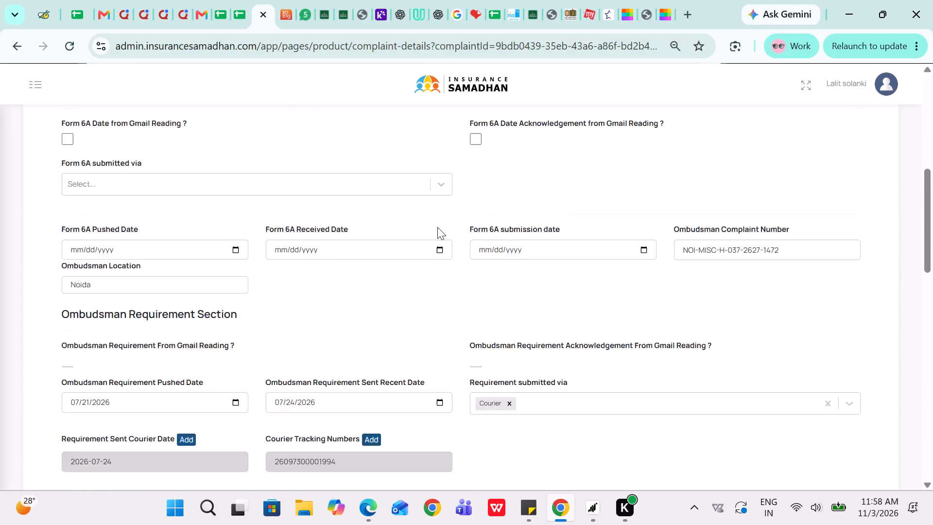
pyautogui.scroll(-1, 437, 227)
pyautogui.moveTo(374, 257); pyautogui.dragTo(267, 260)
pyautogui.click(518, 254)
pyautogui.scroll(6, 489, 268)
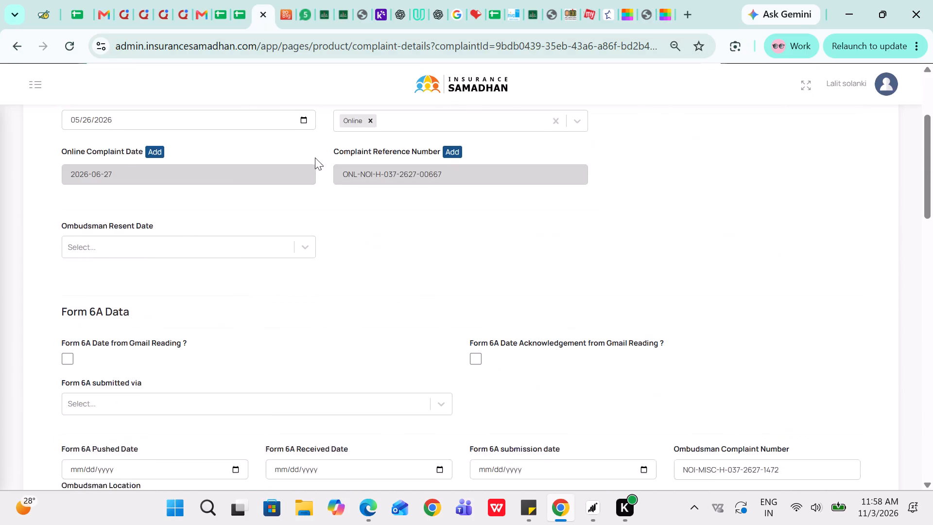
# Open the PDF attached to the forwarded Complaint Update email in Gmail and read the ombudsman's letter.
pyautogui.click(101, 0)
pyautogui.scroll(-1, 410, 328)
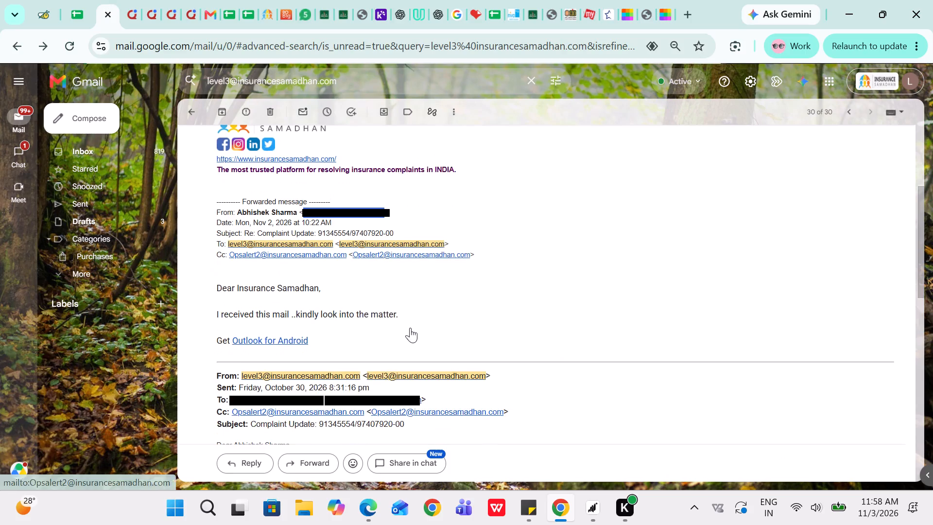
pyautogui.scroll(-6, 439, 339)
pyautogui.scroll(-5, 327, 336)
pyautogui.click(289, 305)
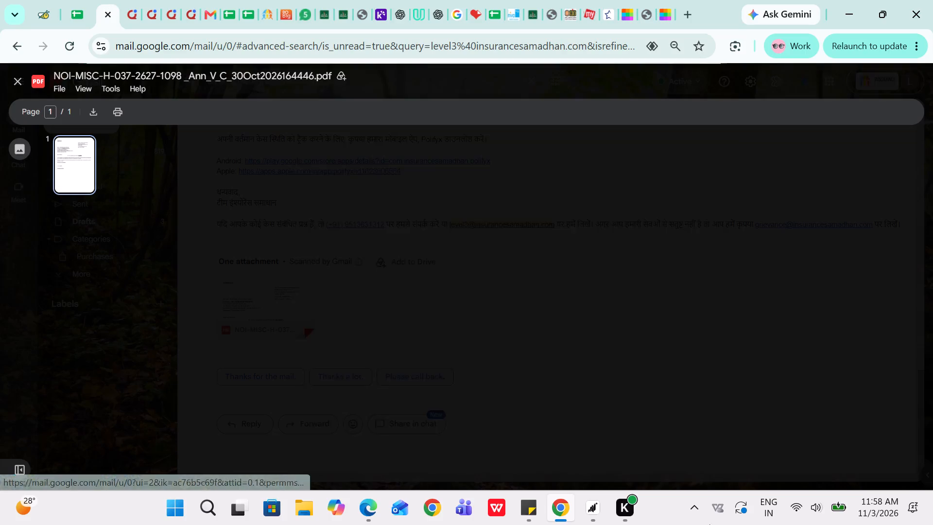
pyautogui.moveTo(477, 409); pyautogui.dragTo(335, 394)
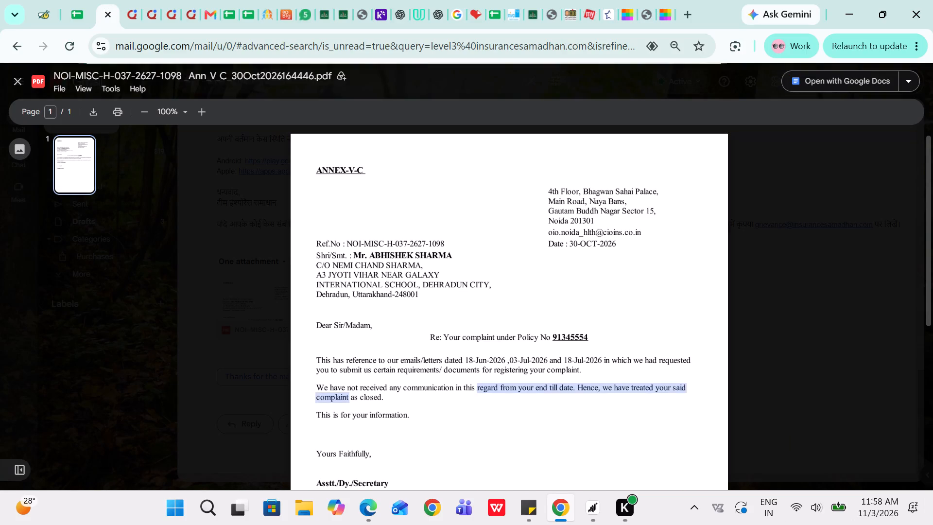
pyautogui.click(462, 393)
pyautogui.moveTo(445, 419); pyautogui.dragTo(346, 393)
pyautogui.click(469, 390)
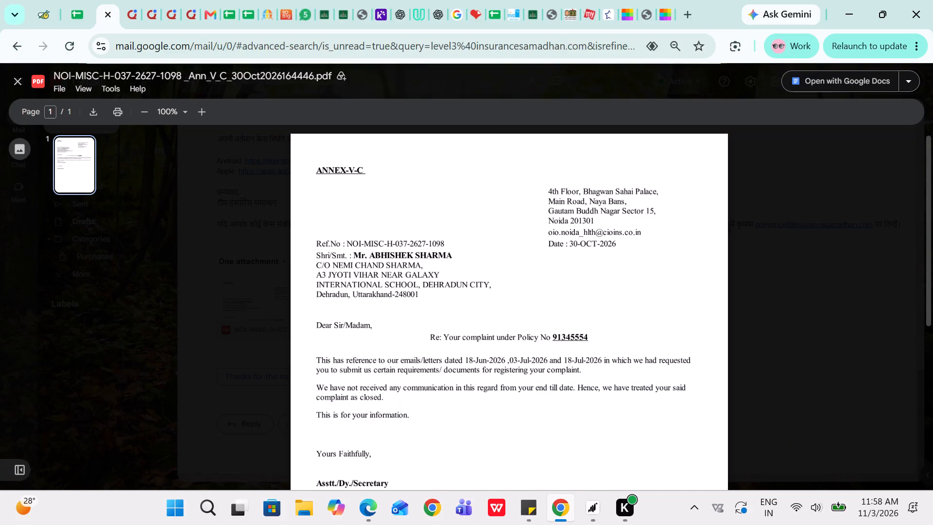
pyautogui.moveTo(430, 425); pyautogui.dragTo(344, 377)
pyautogui.click(511, 377)
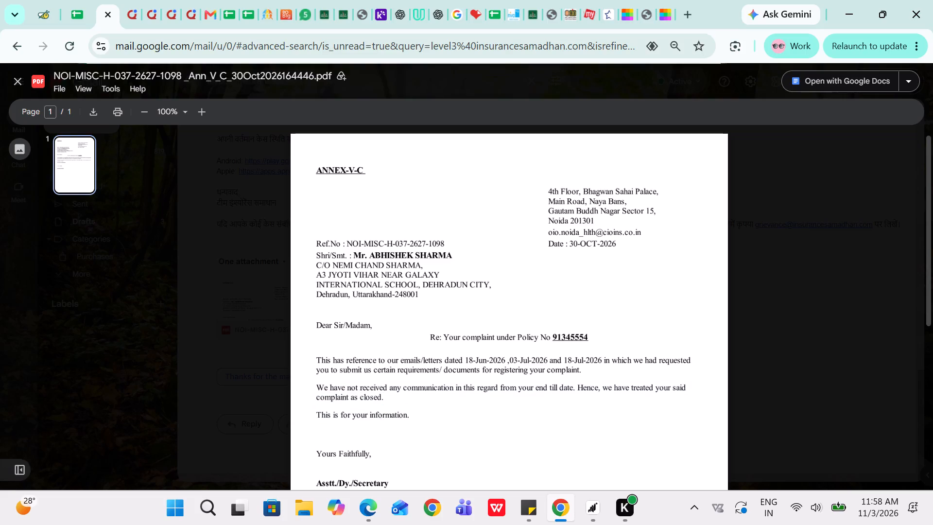
# Check the ongoing call in Smartflo, then recheck the reference dates in the ombudsman's letter.
pyautogui.click(281, 0)
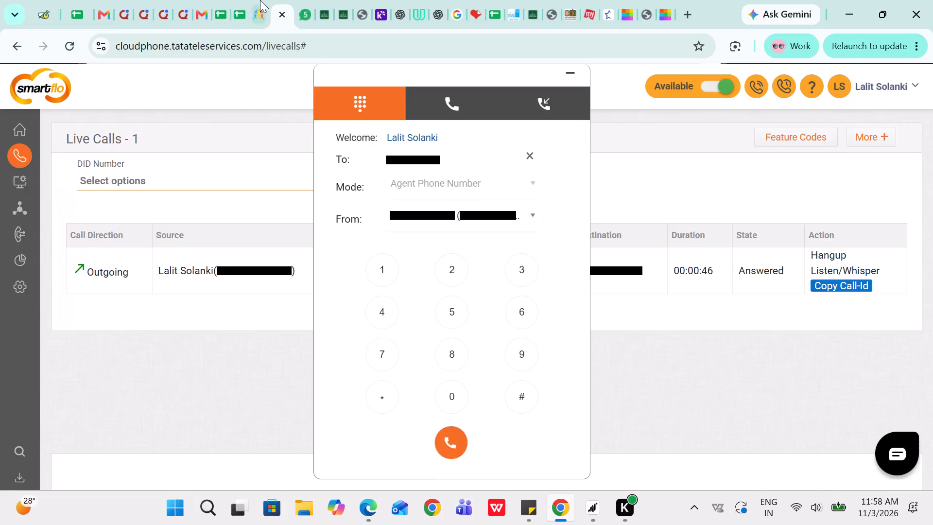
pyautogui.click(260, 0)
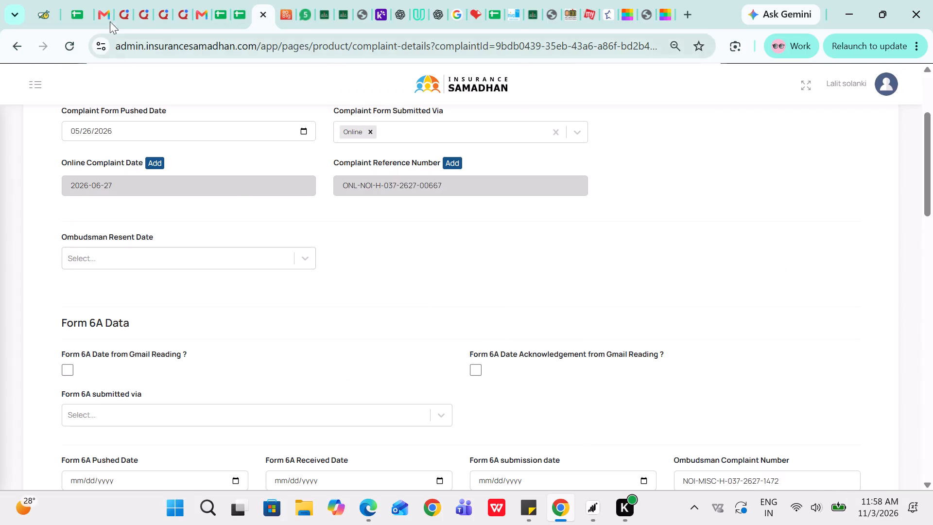
pyautogui.click(101, 0)
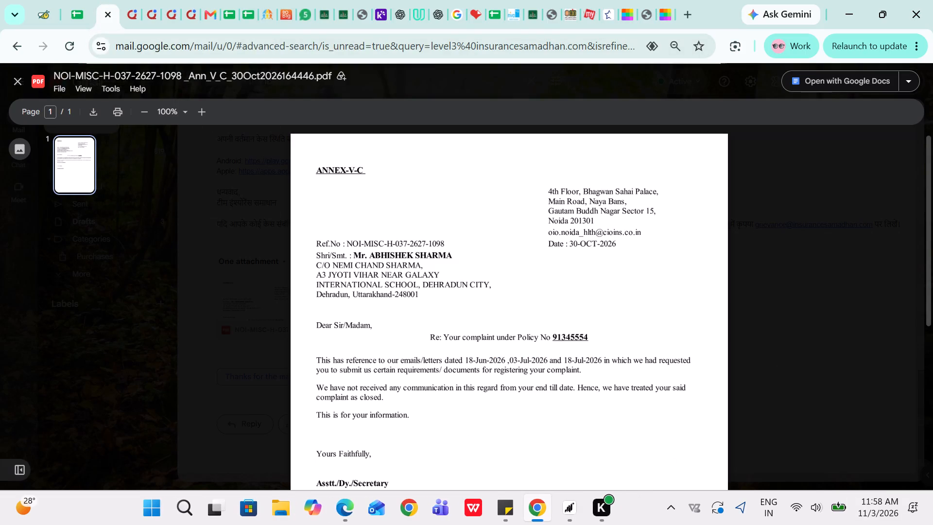
pyautogui.moveTo(463, 360); pyautogui.dragTo(538, 359)
pyautogui.click(600, 361)
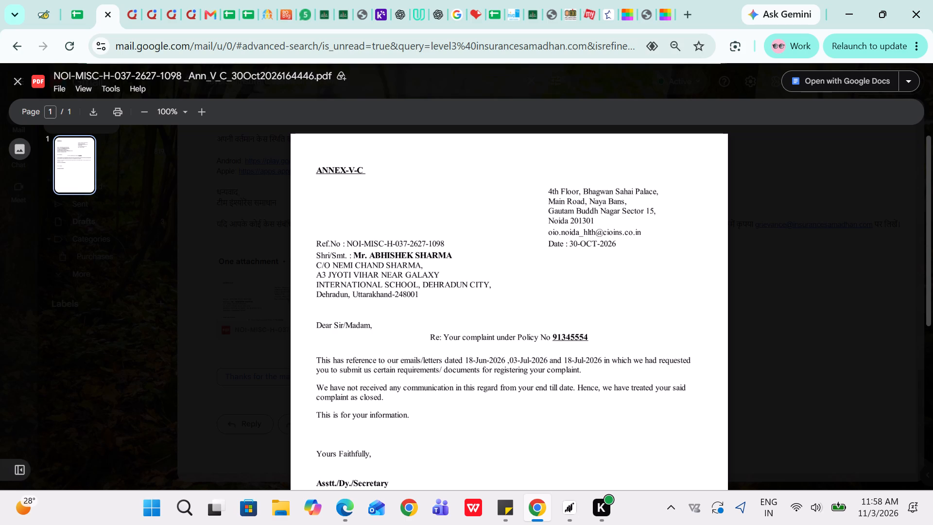
# Examine the complaint's communication log in the admin portal, focusing on the most recent reminder and courier slip entries.
pyautogui.click(264, 0)
pyautogui.scroll(6, 525, 418)
pyautogui.scroll(4, 736, 524)
pyautogui.click(288, 131)
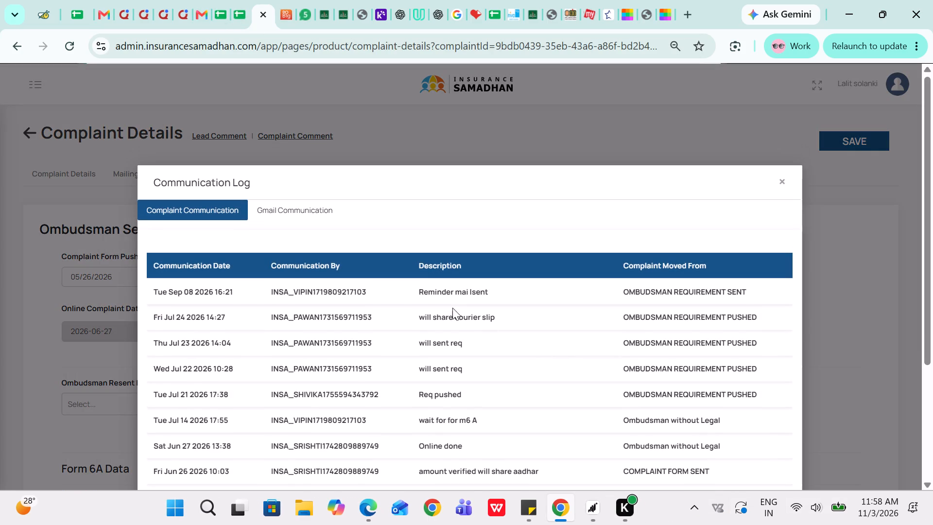
pyautogui.moveTo(501, 293); pyautogui.dragTo(374, 291)
pyautogui.click(493, 297)
pyautogui.moveTo(535, 321); pyautogui.dragTo(366, 322)
pyautogui.click(483, 321)
pyautogui.click(409, 110)
# Generate a single Form 6A reminder mail for the complaint and send it to the ombudsman.
pyautogui.click(655, 168)
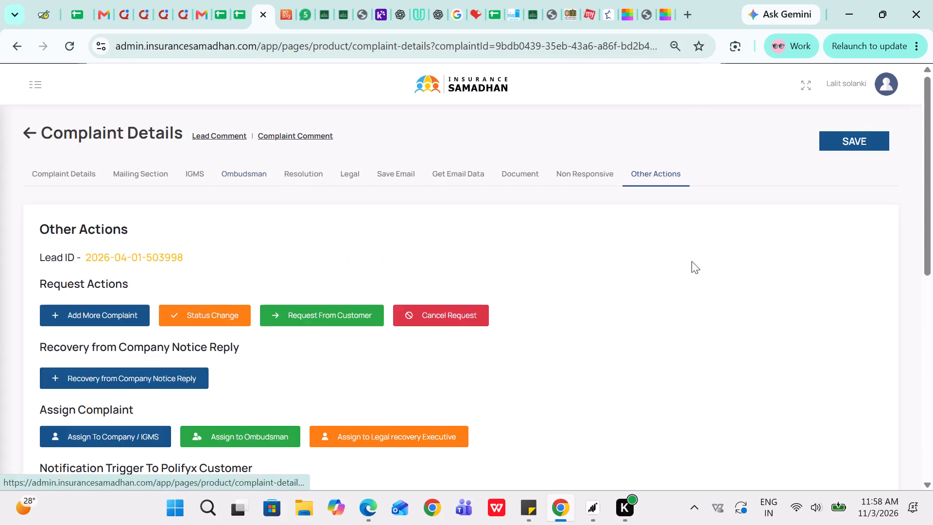
pyautogui.scroll(-4, 320, 197)
pyautogui.click(90, 314)
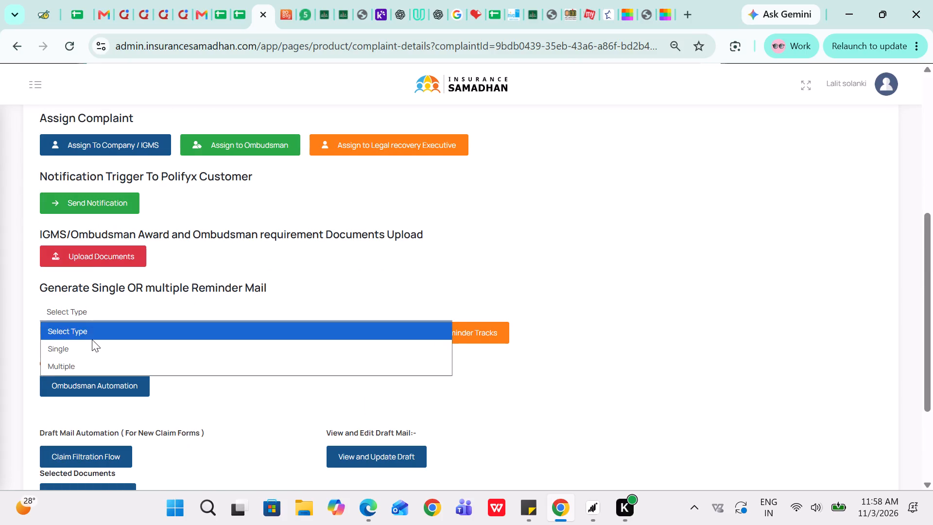
pyautogui.click(92, 339)
pyautogui.click(106, 320)
pyautogui.click(94, 351)
pyautogui.scroll(-3, 345, 262)
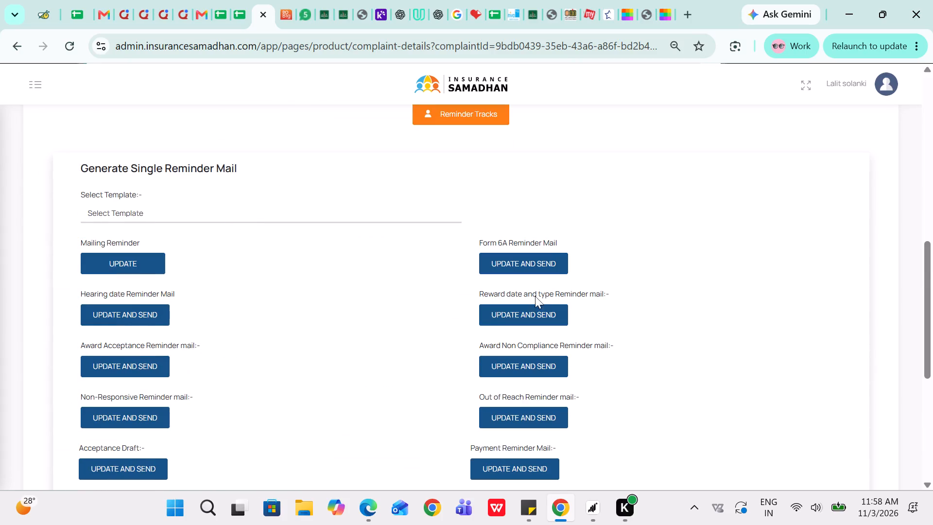
pyautogui.click(560, 264)
pyautogui.scroll(-4, 432, 301)
pyautogui.scroll(1, 446, 309)
pyautogui.scroll(-5, 446, 309)
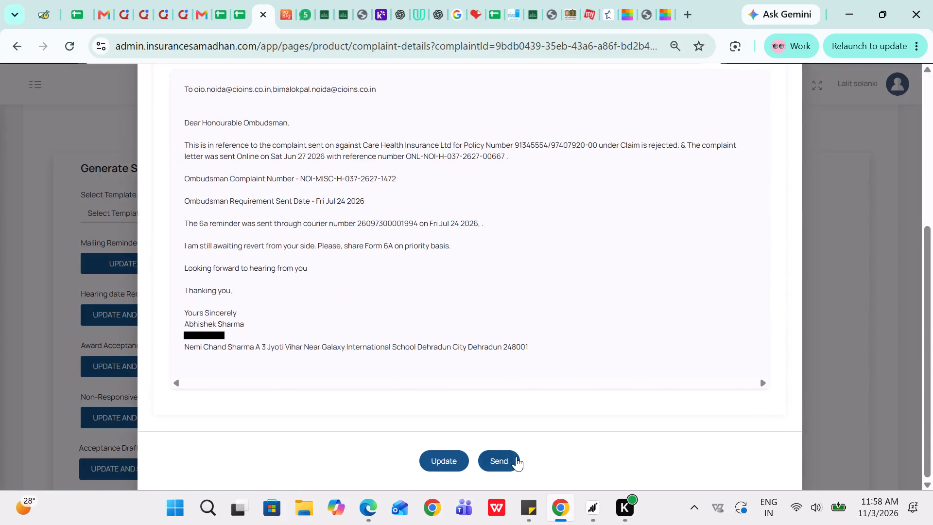
pyautogui.click(516, 456)
pyautogui.click(541, 149)
# Return to the complaint details form and check the complainant's email and phone number.
pyautogui.scroll(6, 337, 360)
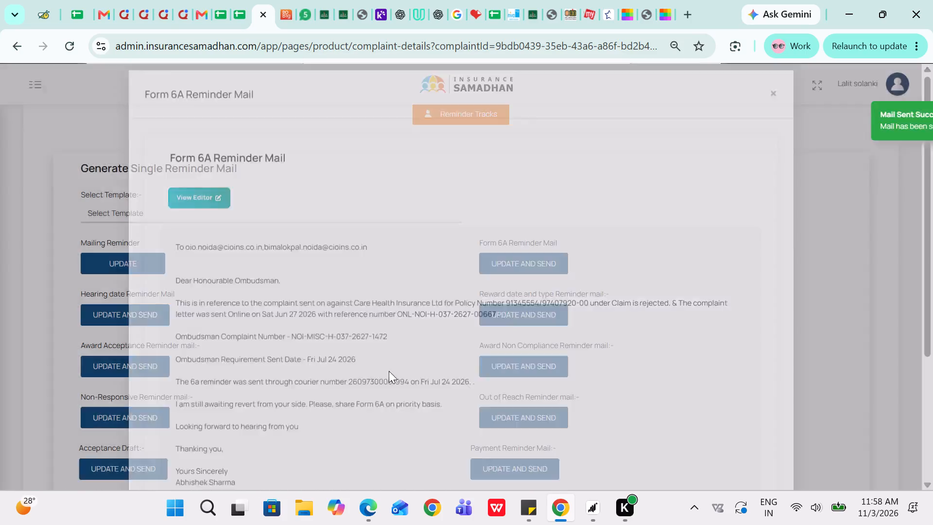
pyautogui.scroll(20, 452, 380)
pyautogui.scroll(2, 452, 380)
pyautogui.click(61, 176)
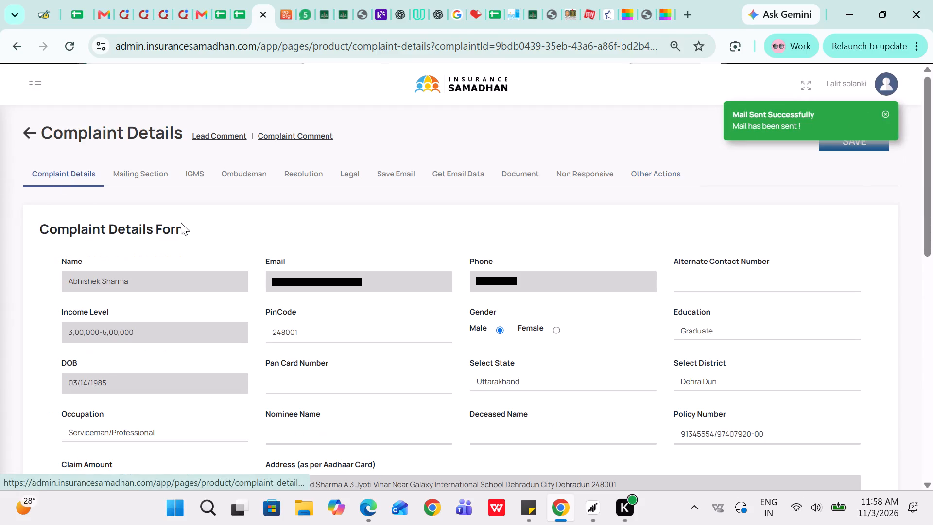
pyautogui.moveTo(426, 283); pyautogui.dragTo(183, 275)
pyautogui.moveTo(577, 285); pyautogui.dragTo(334, 285)
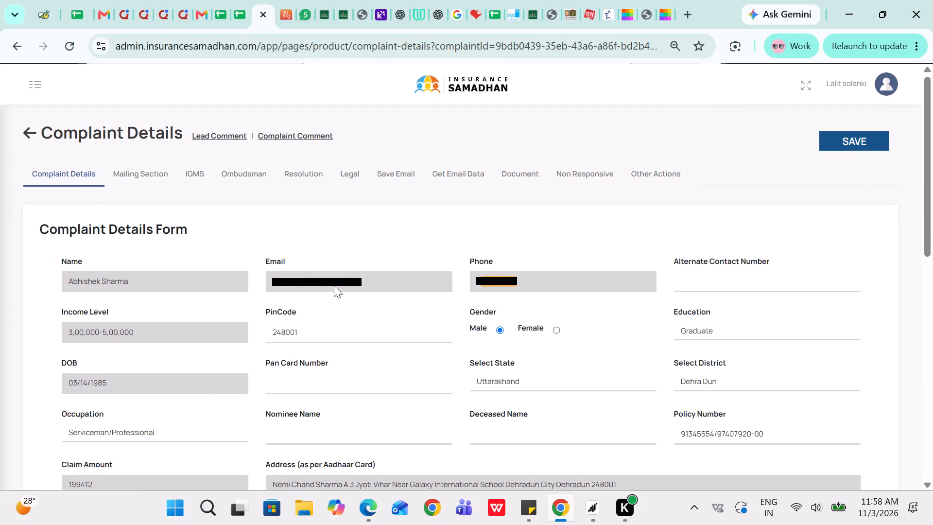
pyautogui.click(367, 239)
# Close the ombudsman's letter in Gmail and open a reply to Level 3 Insurance Samadhan.
pyautogui.click(95, 0)
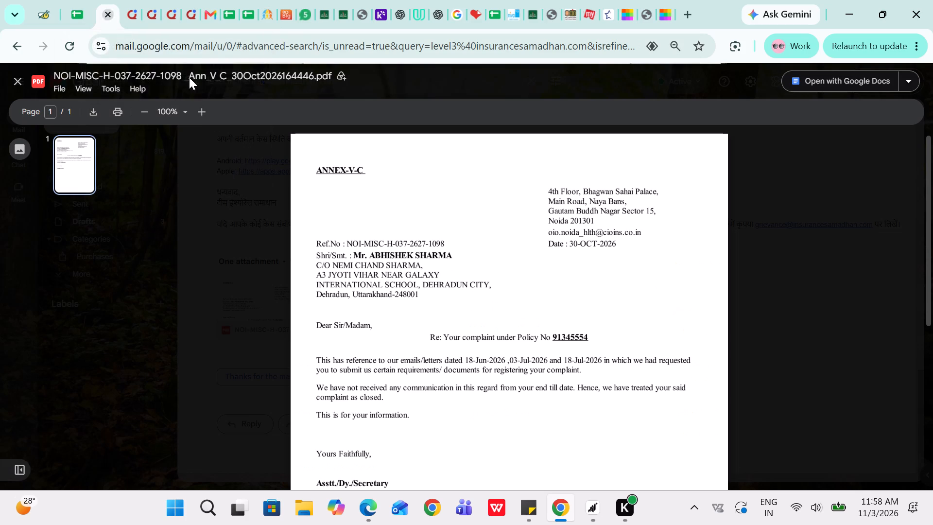
pyautogui.click(876, 274)
pyautogui.scroll(-5, 554, 294)
pyautogui.click(257, 421)
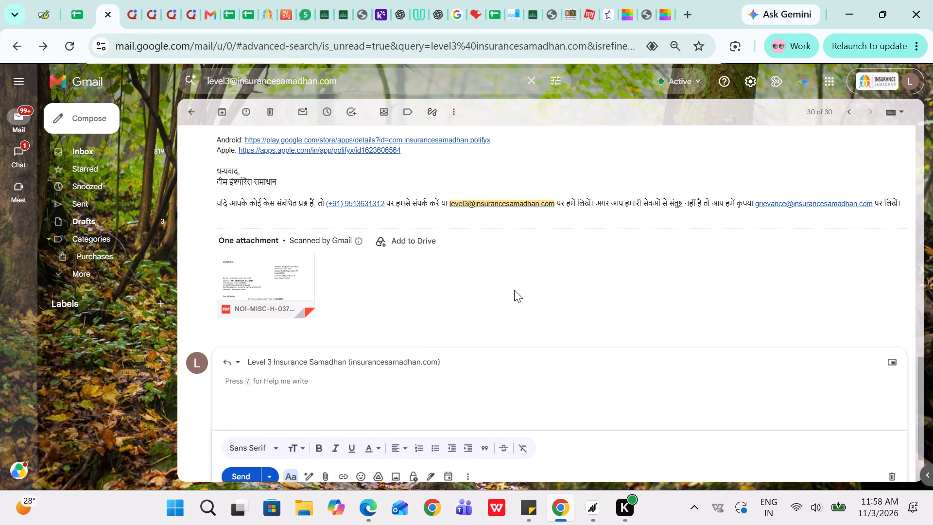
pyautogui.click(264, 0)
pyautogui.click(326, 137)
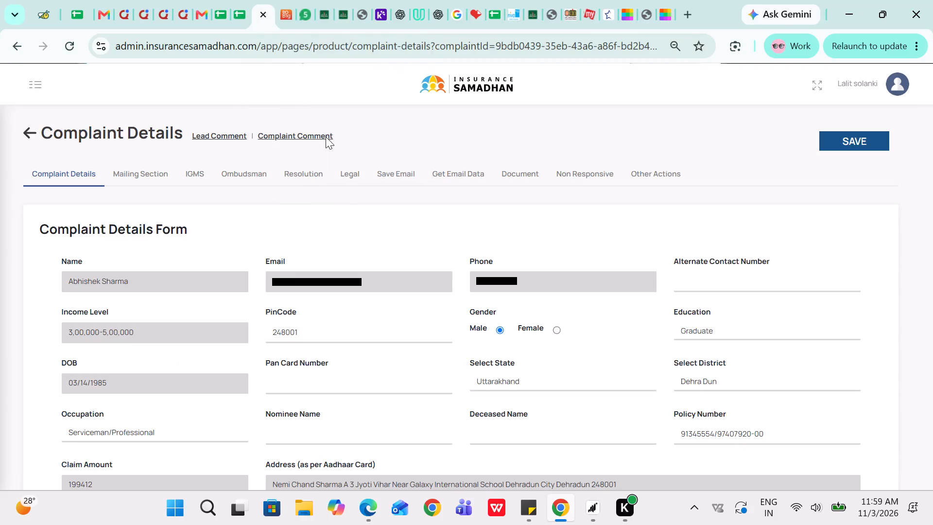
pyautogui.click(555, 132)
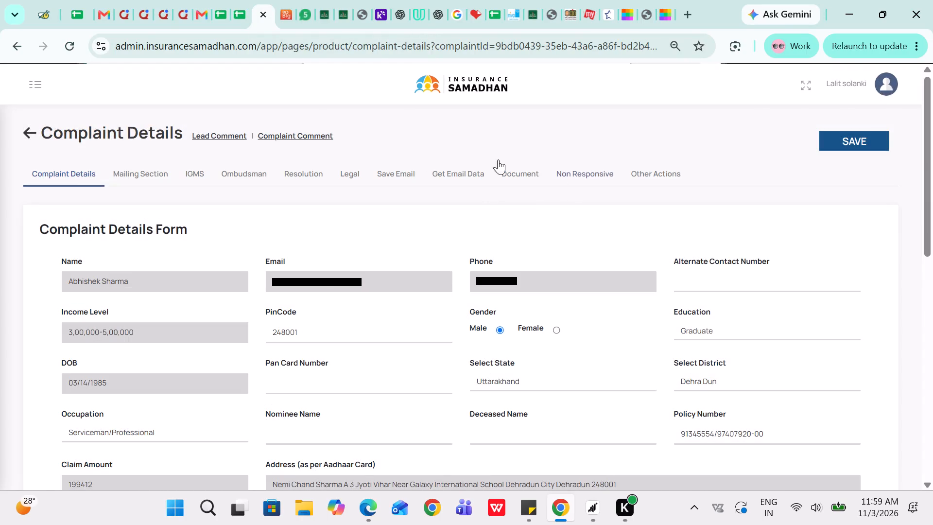
# Write "Connected" in the open Gmail reply to Level 3 Insurance Samadhan and send it.
pyautogui.click(118, 0)
pyautogui.click(105, 0)
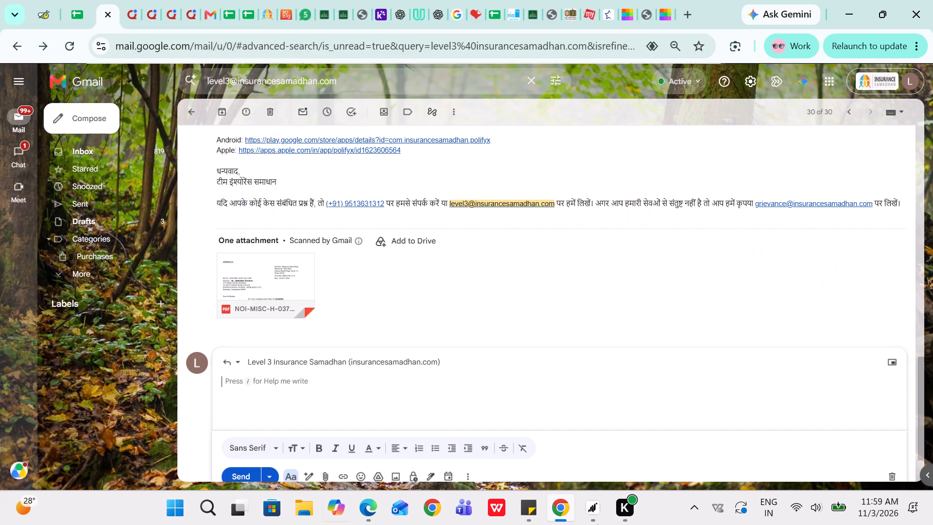
pyautogui.click(323, 386)
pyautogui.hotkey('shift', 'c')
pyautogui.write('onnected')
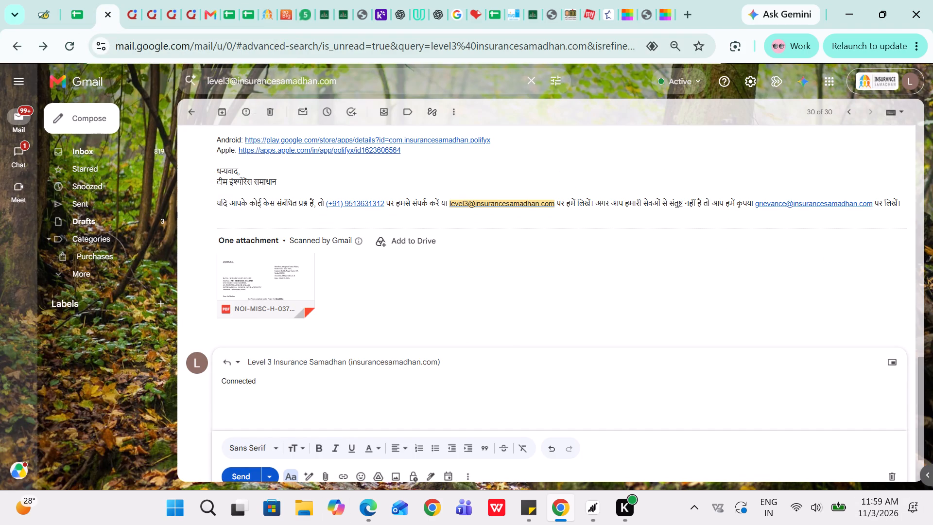
pyautogui.click(229, 472)
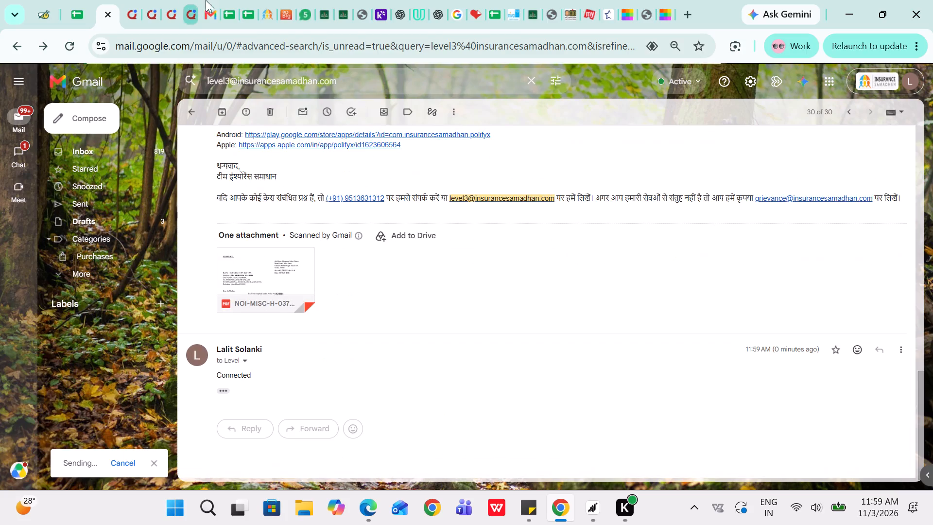
# Add the comment "6a reminder shared with courier slip." to the complaint's communication log in the admin portal.
pyautogui.click(267, 0)
pyautogui.click(326, 135)
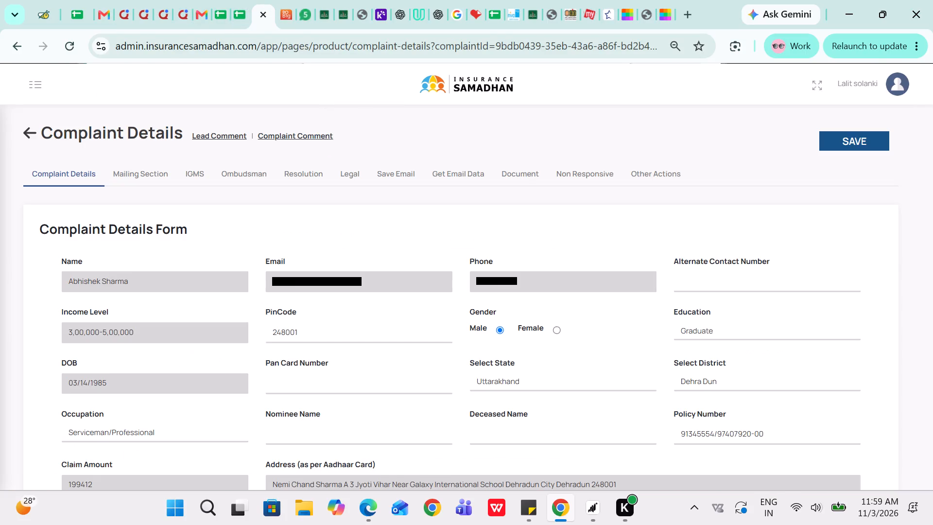
pyautogui.scroll(-14, 593, 366)
pyautogui.click(553, 460)
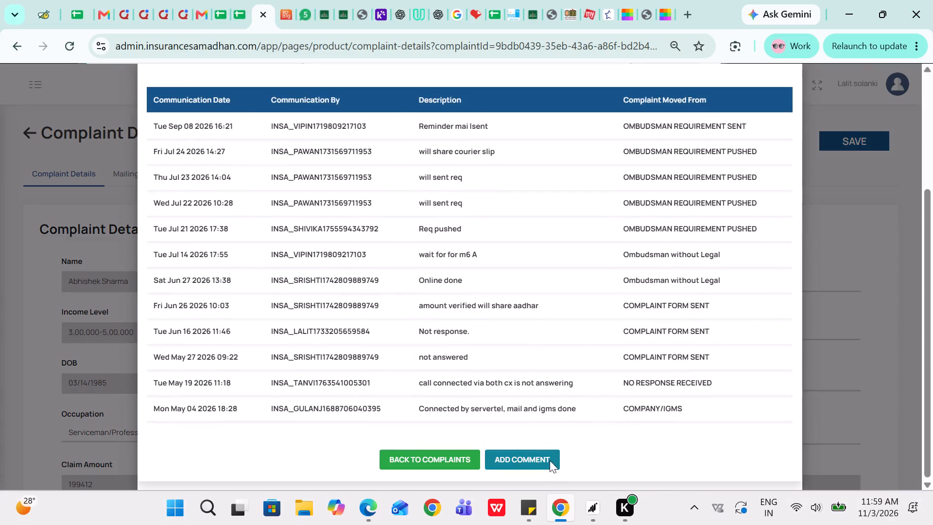
pyautogui.click(518, 346)
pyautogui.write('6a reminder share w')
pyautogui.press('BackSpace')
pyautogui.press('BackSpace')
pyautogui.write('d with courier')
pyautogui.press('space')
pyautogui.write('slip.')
pyautogui.click(508, 375)
pyautogui.click(0, 281)
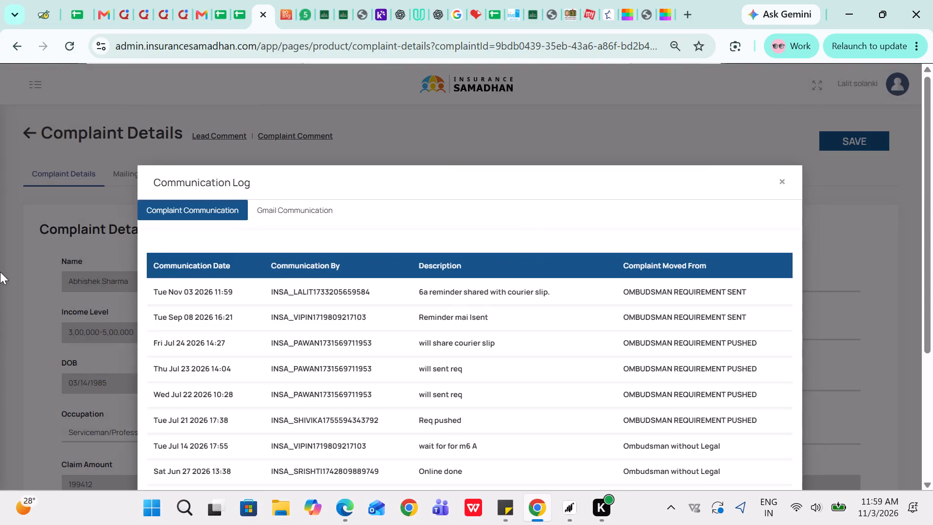
# Close the communication log, look over the complaint's single reminder mail options, and return to the All Complaints list.
pyautogui.click(19, 147)
pyautogui.click(674, 170)
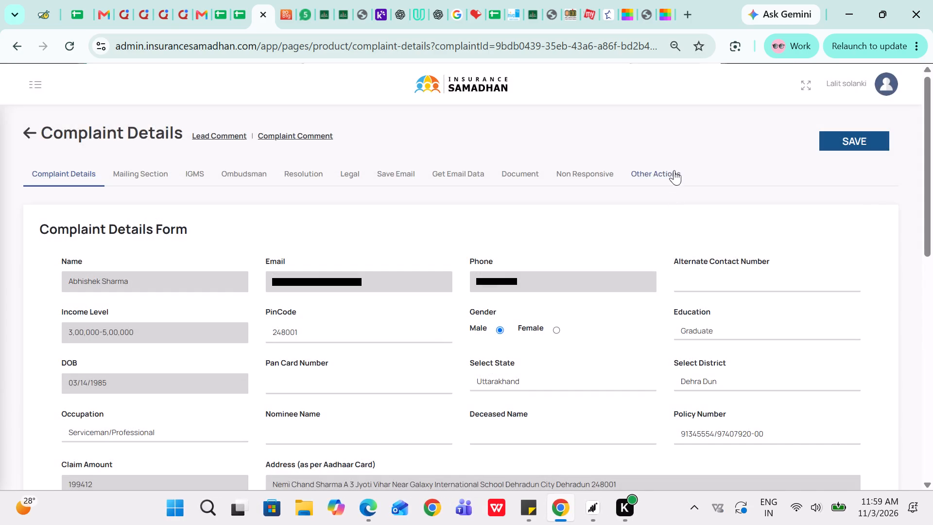
pyautogui.scroll(-3, 354, 187)
pyautogui.scroll(1, 349, 194)
pyautogui.scroll(-4, 347, 197)
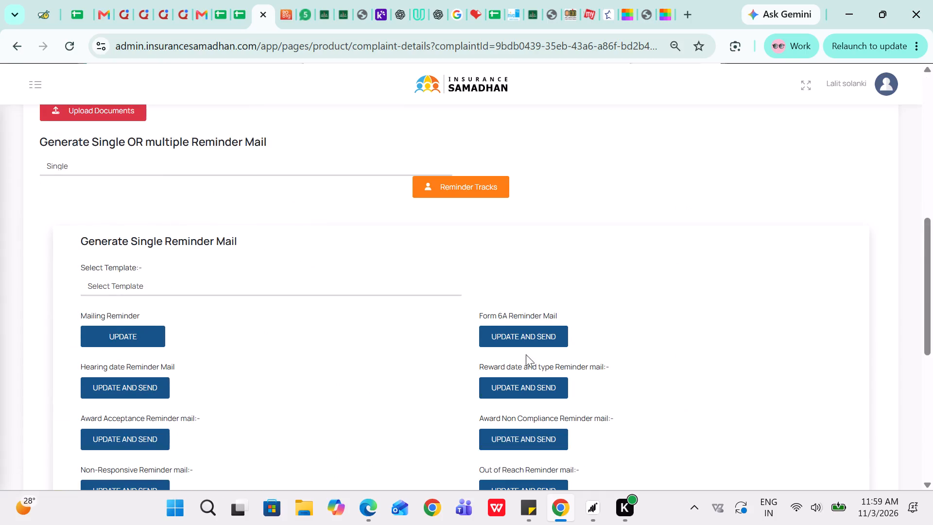
pyautogui.scroll(11, 86, 111)
pyautogui.click(29, 132)
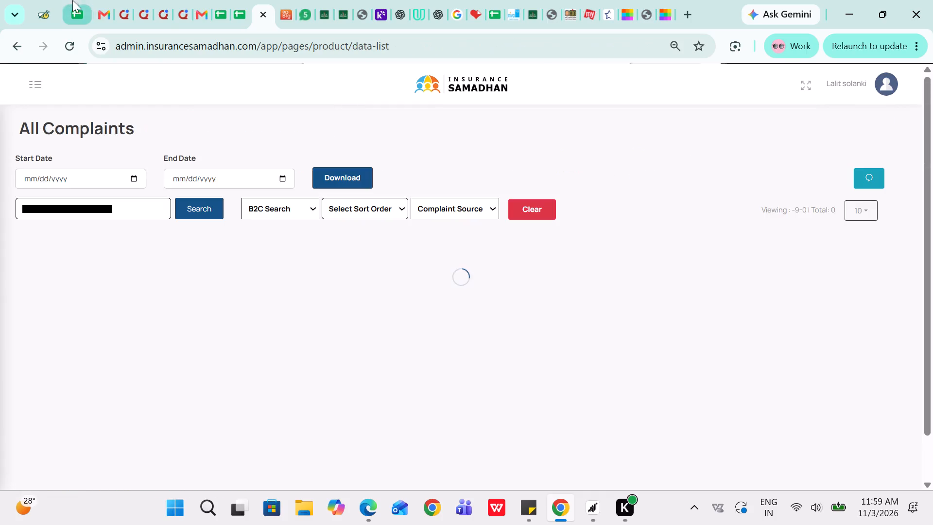
pyautogui.click(104, 0)
pyautogui.click(190, 110)
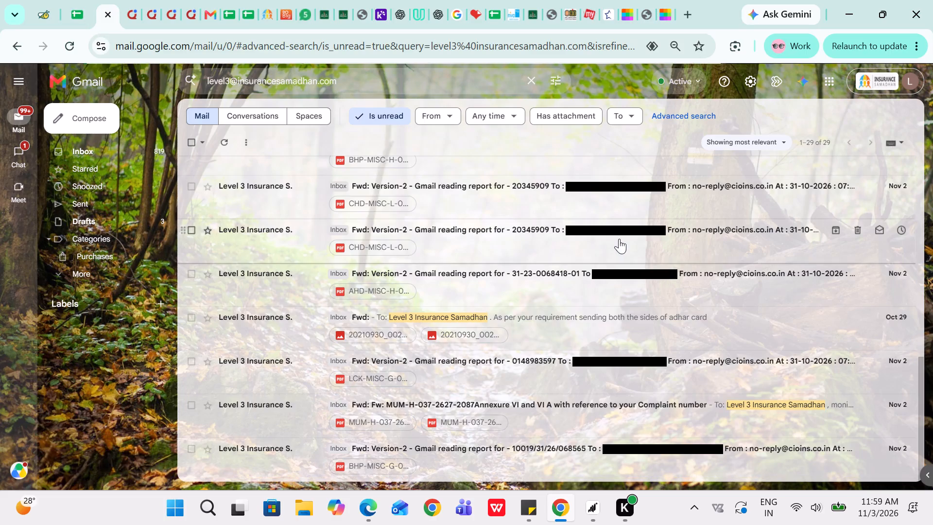